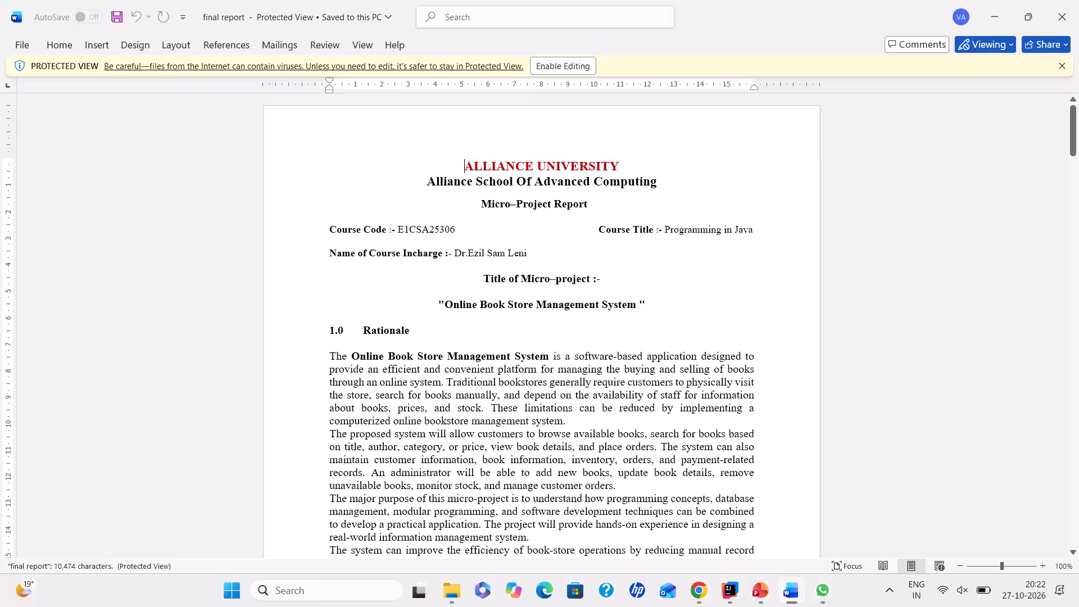
Enable editing of the final report and turn on AutoSave by uploading it to the personal OneDrive.
click(574, 57)
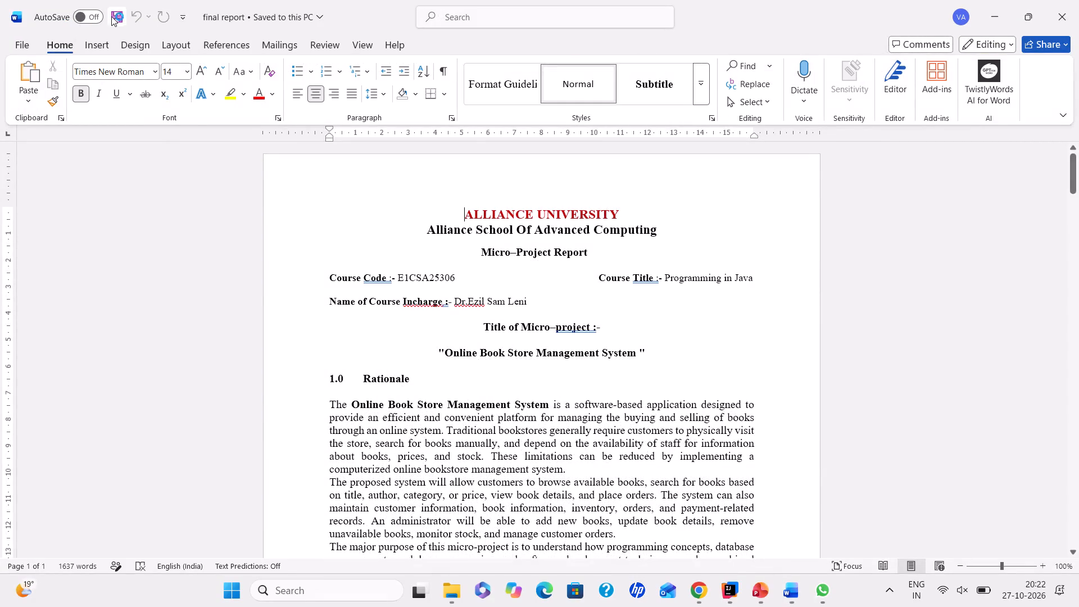
click(79, 13)
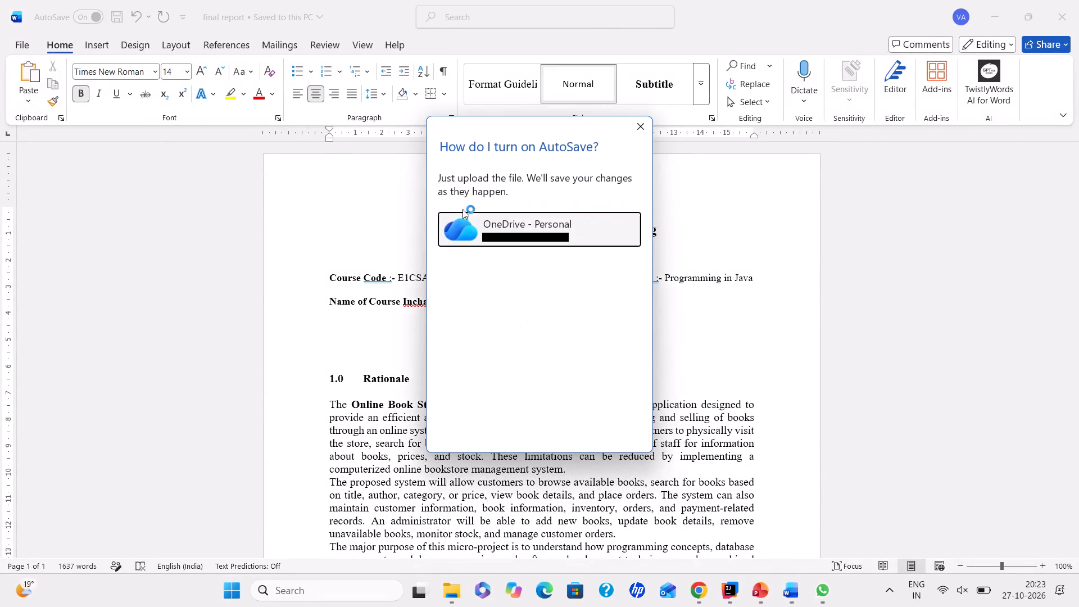
click(496, 238)
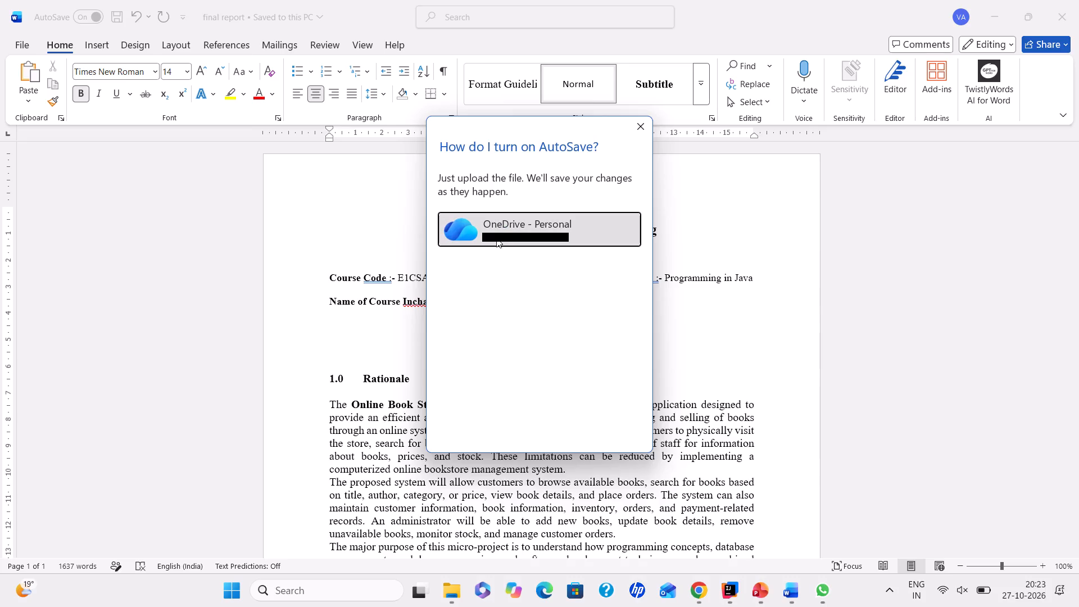
click(499, 233)
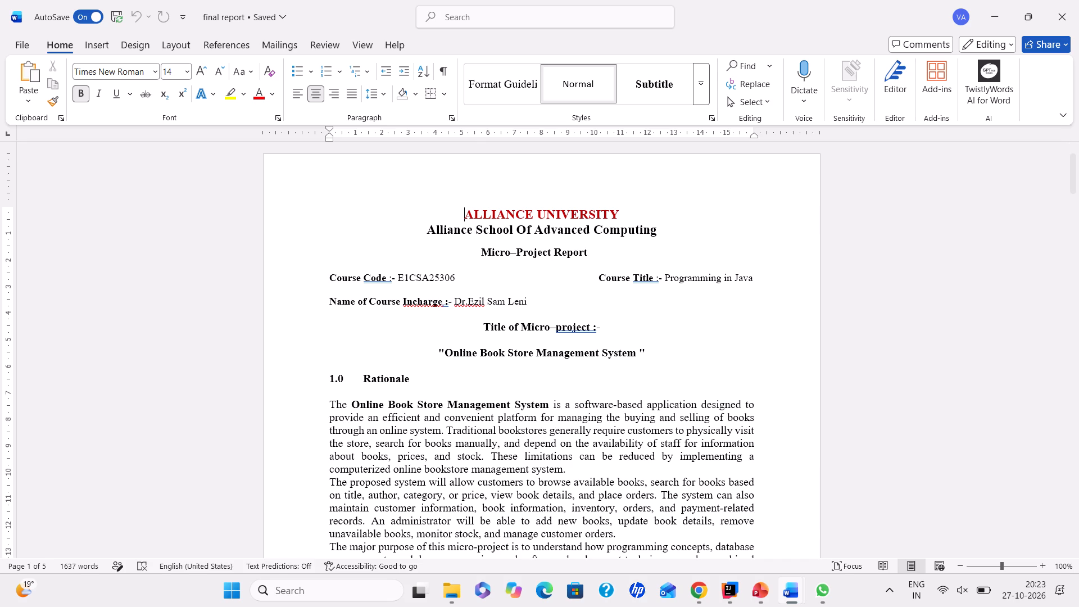
Read through the report from the title page to section 5.2, System and database design, checking its content and layout.
scroll(611, 355, down, 5)
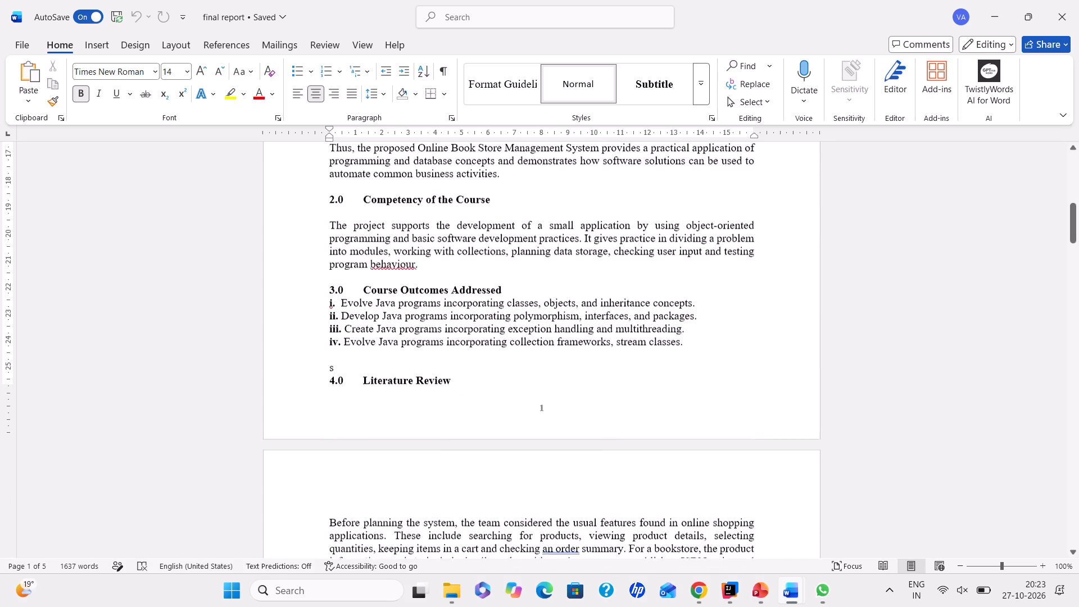
scroll(611, 355, down, 3)
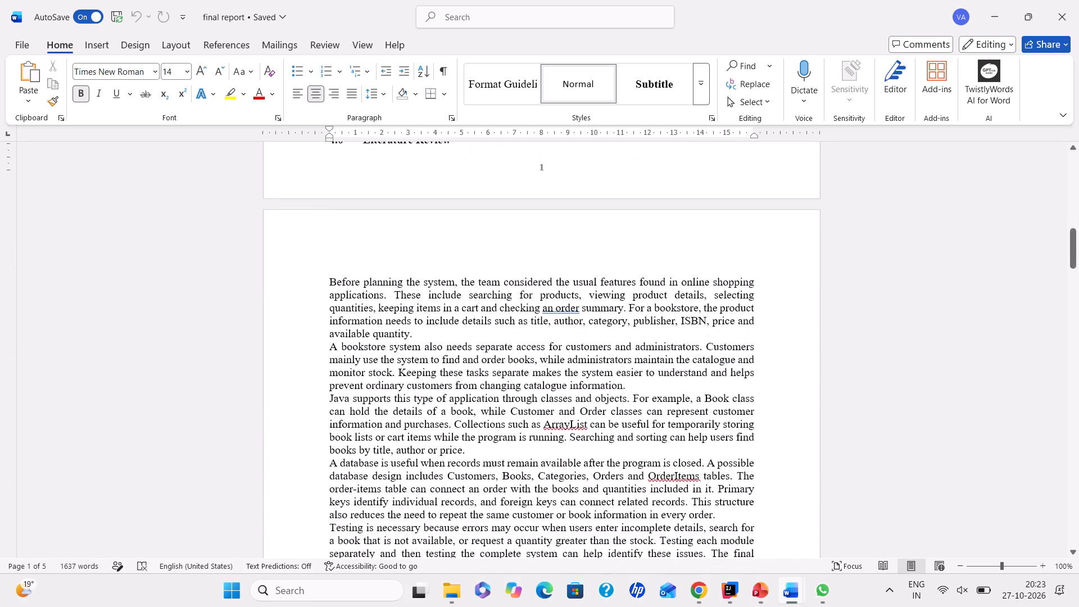
scroll(611, 355, down, 3)
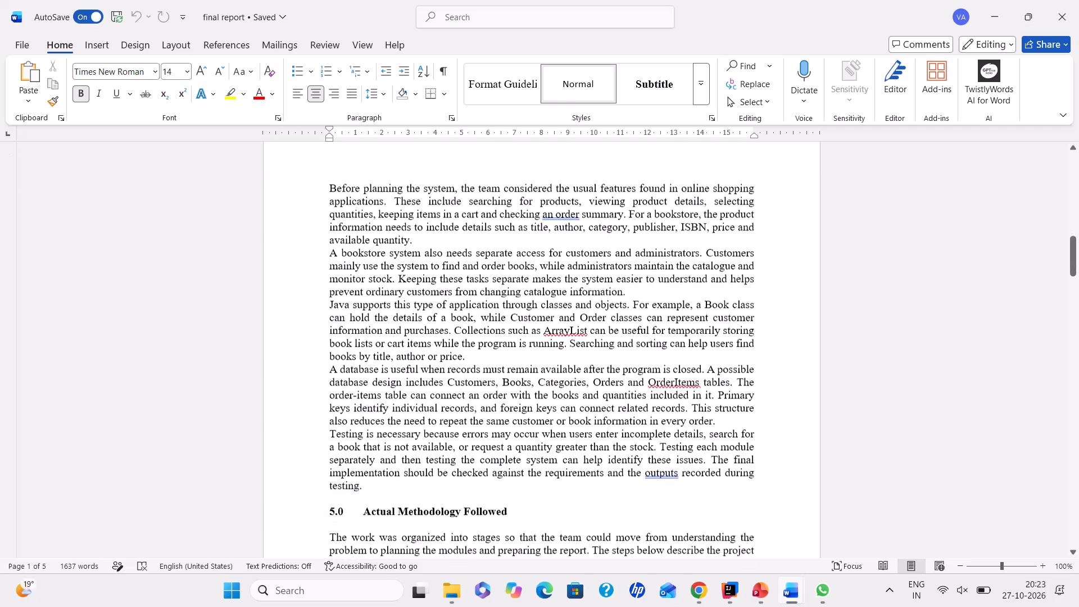
scroll(592, 328, down, 2)
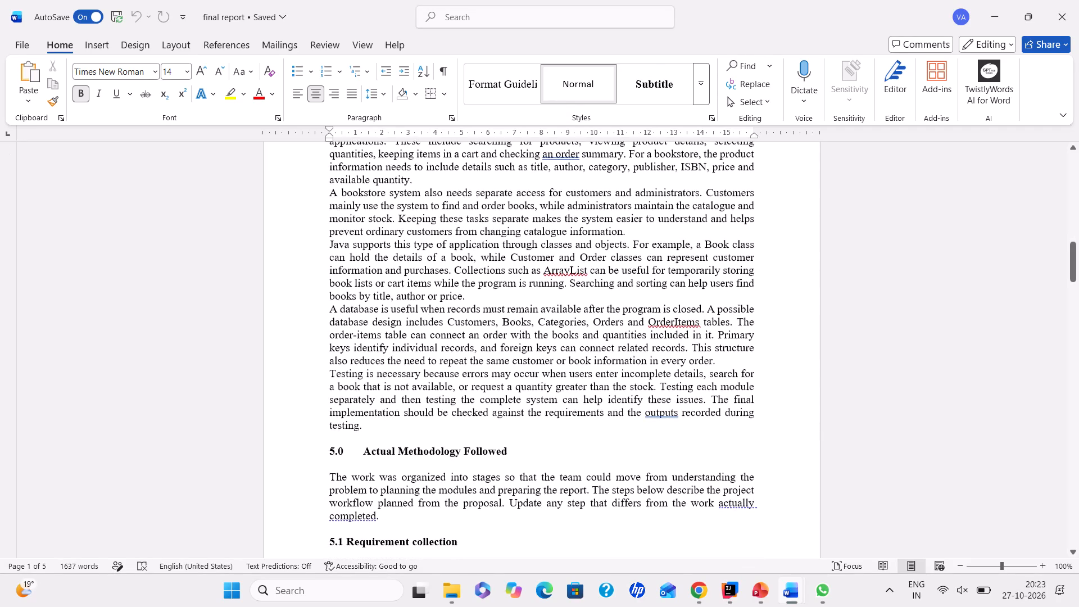
scroll(592, 328, down, 2)
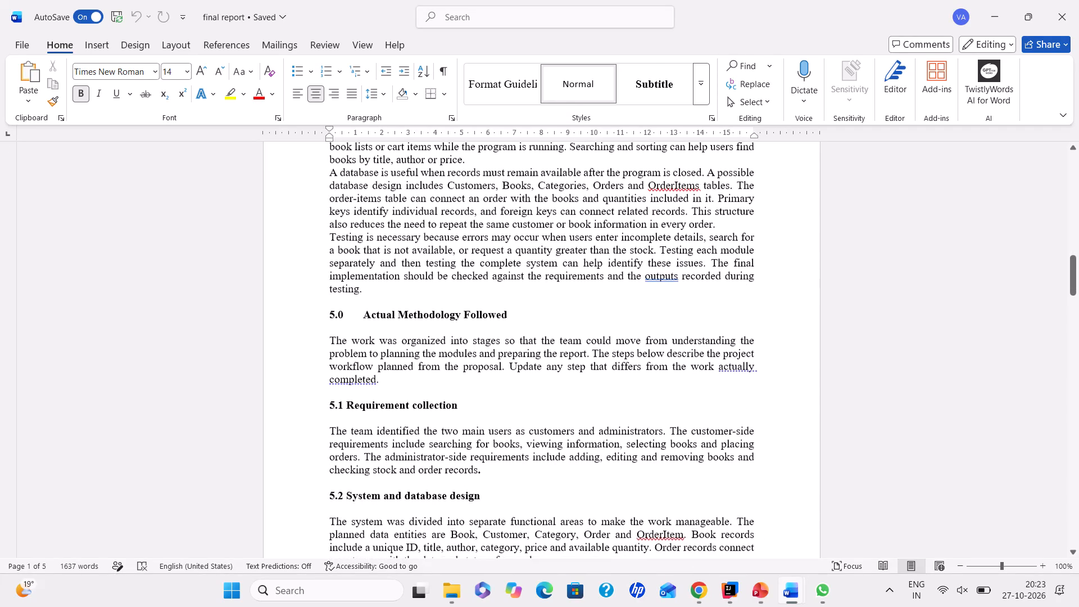
Delete the stray "s" and its line above the 4.0 Literature Review heading.
scroll(530, 317, up, 3)
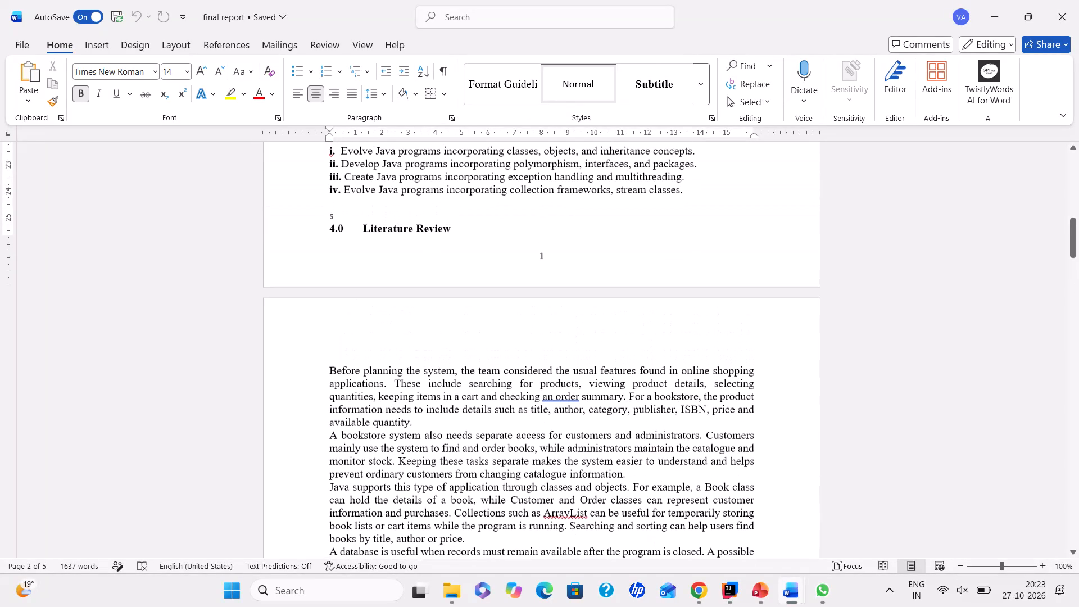
click(347, 218)
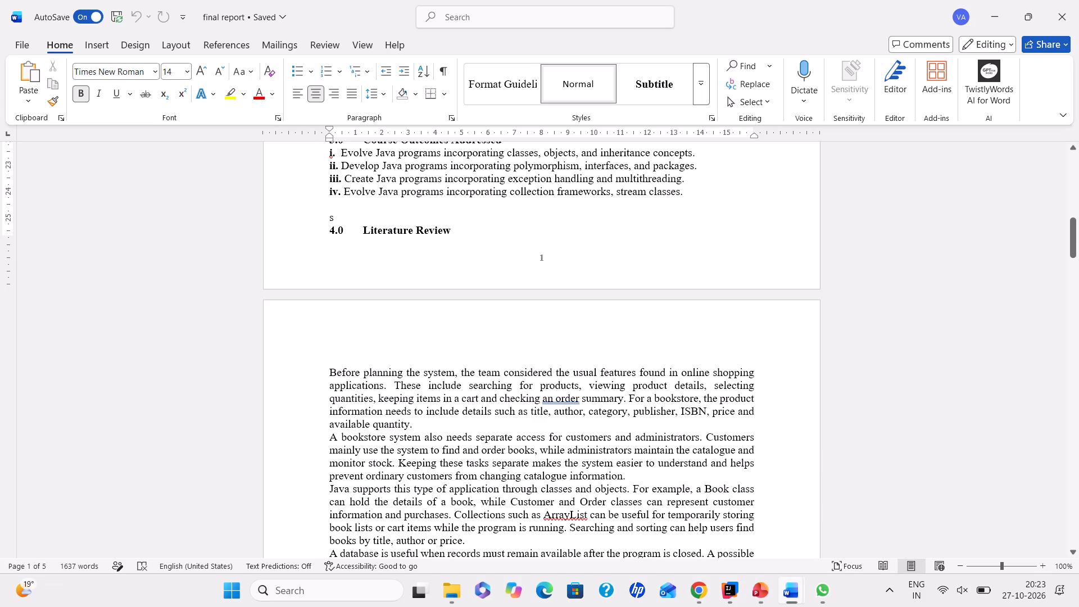
key(BackSpace)
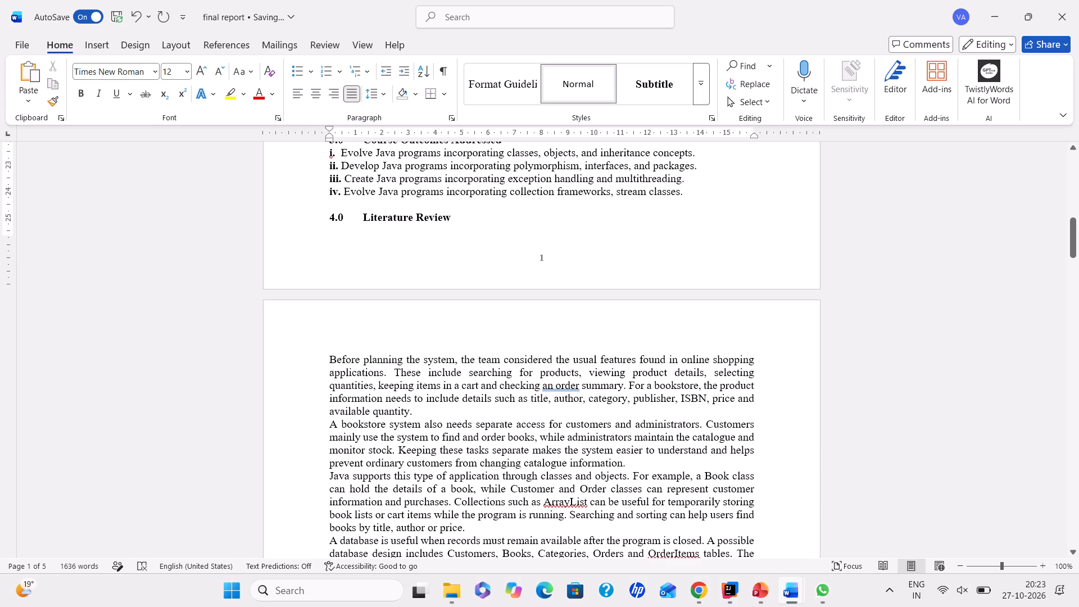
Copy the heading text "Literature Review" from section 4.0.
drag(363, 218, 448, 220)
key(ctrl+c)
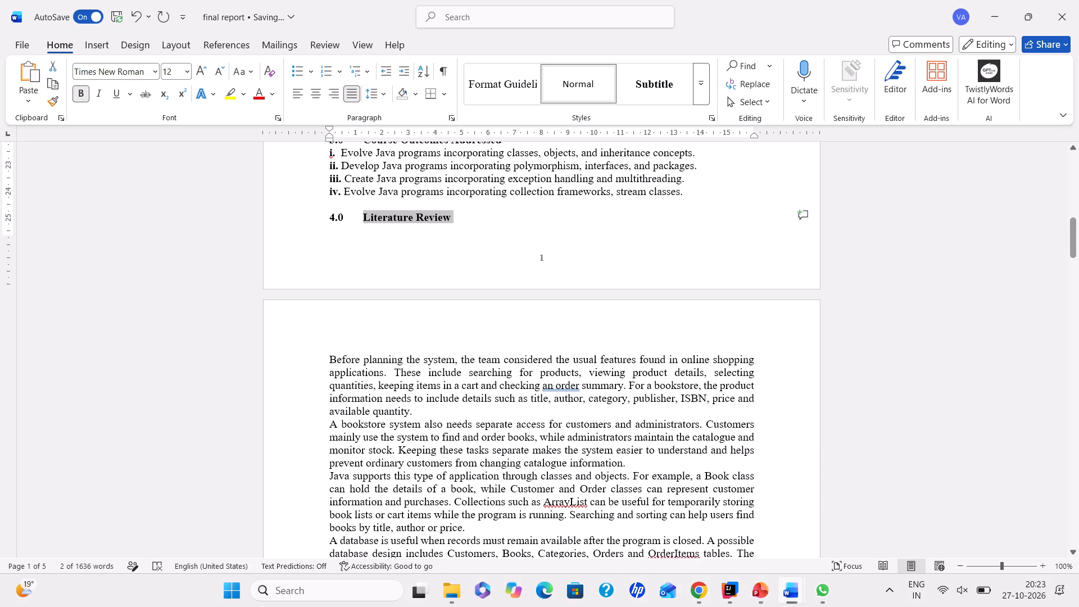
click(226, 598)
scroll(409, 479, down, 2)
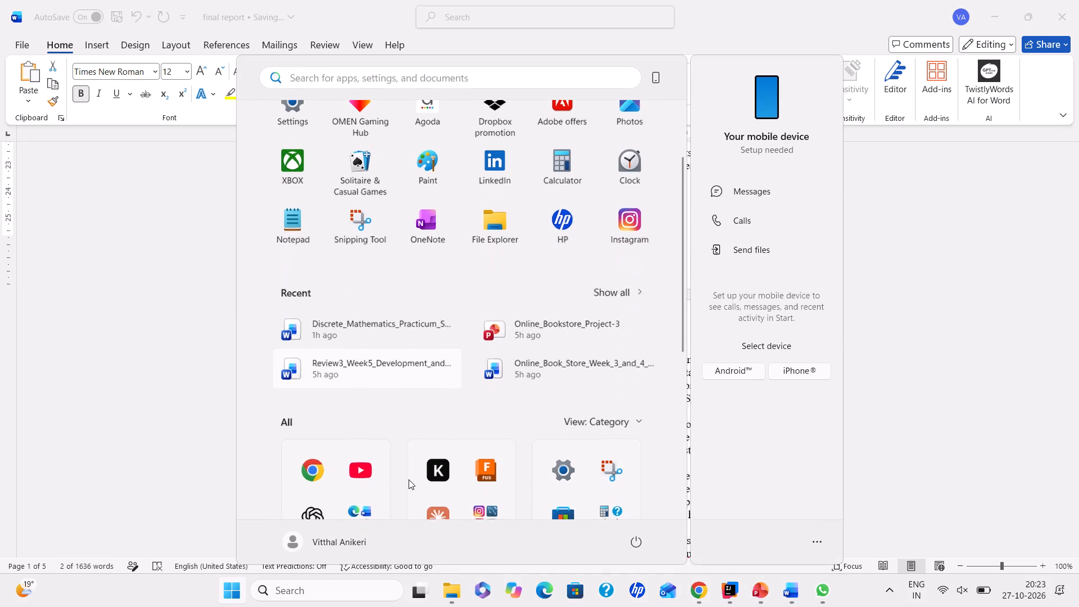
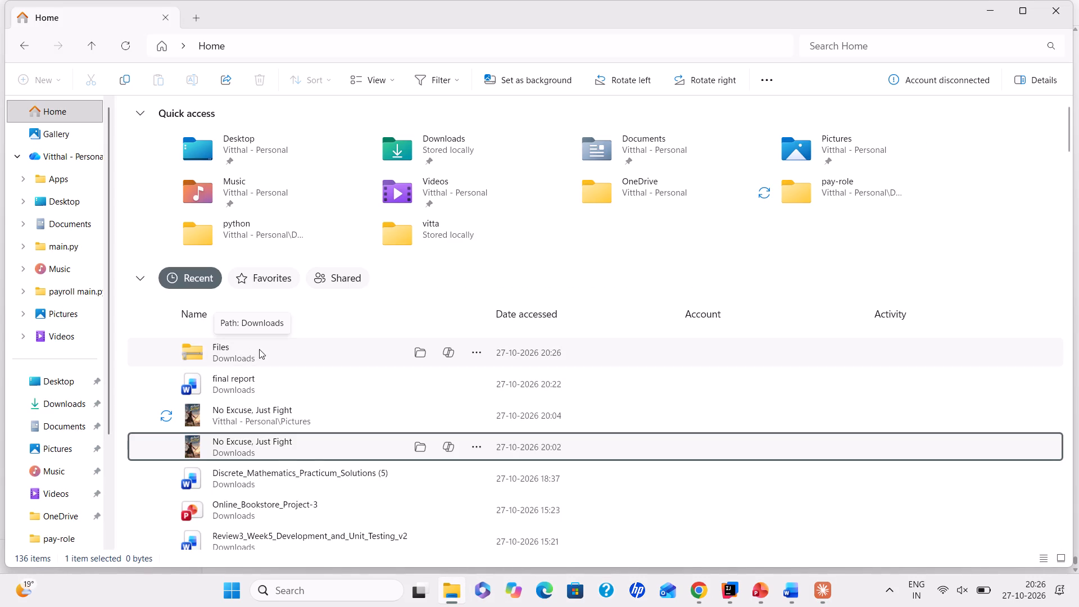
double_click(233, 350)
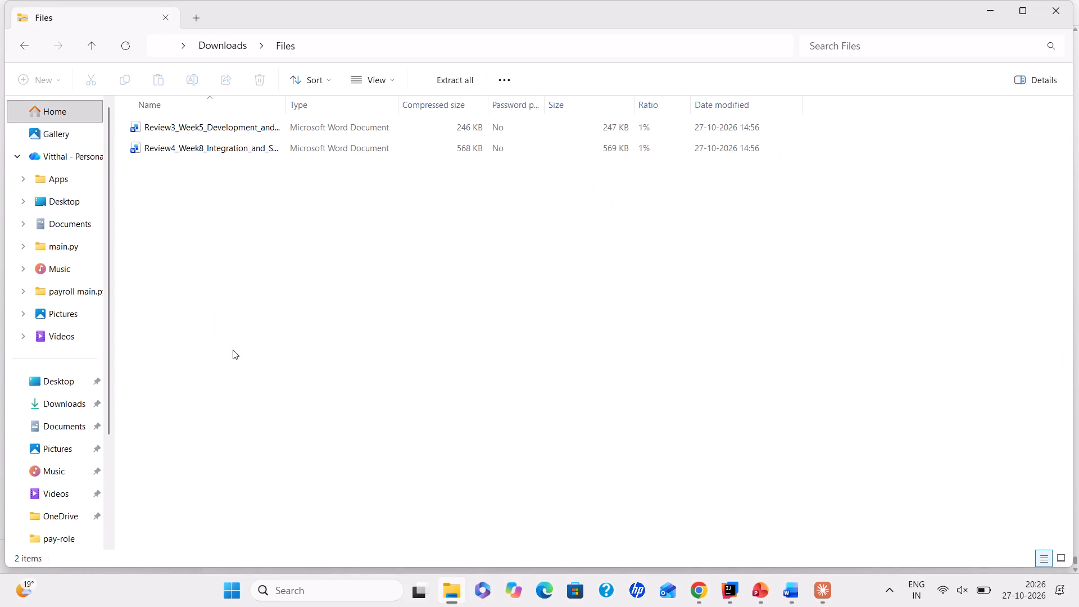
double_click(199, 130)
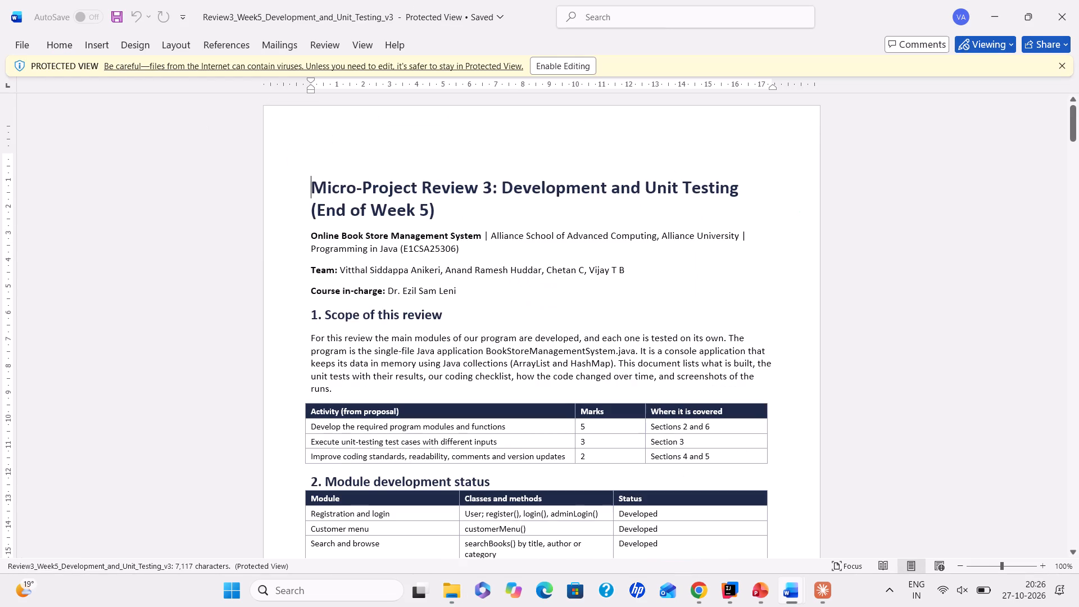
Examine the Review 3 document's scope section and the module development status table.
scroll(523, 295, down, 1)
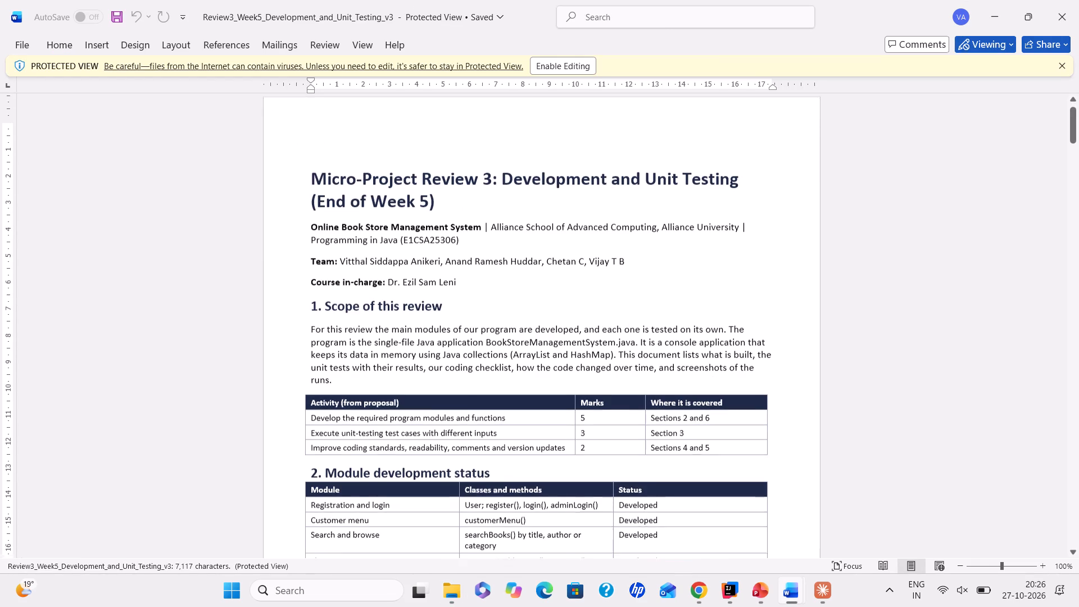
scroll(523, 295, down, 2)
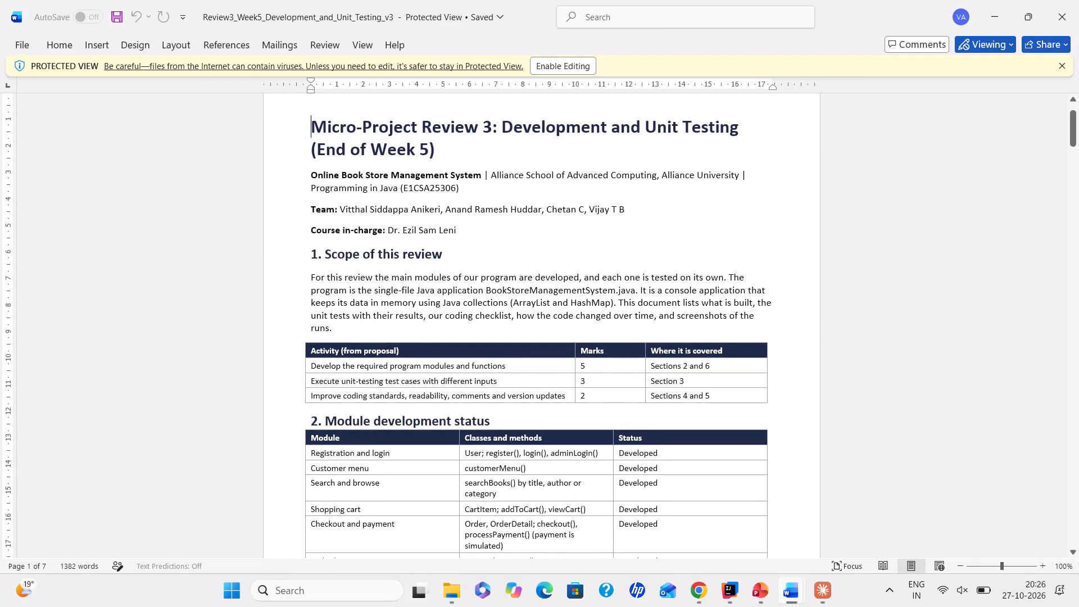
scroll(523, 295, down, 1)
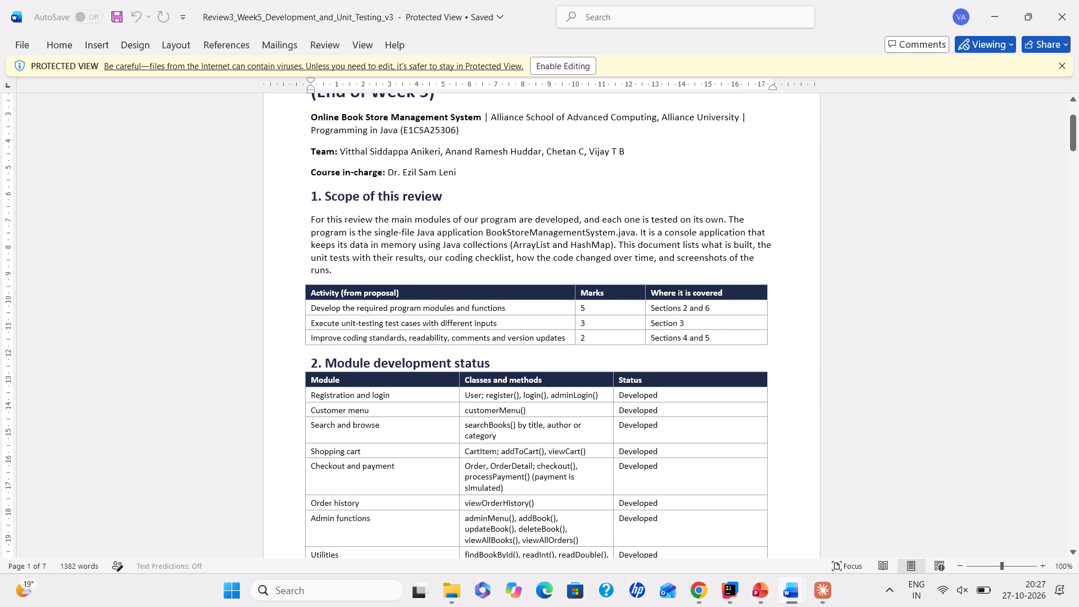
scroll(523, 295, down, 1)
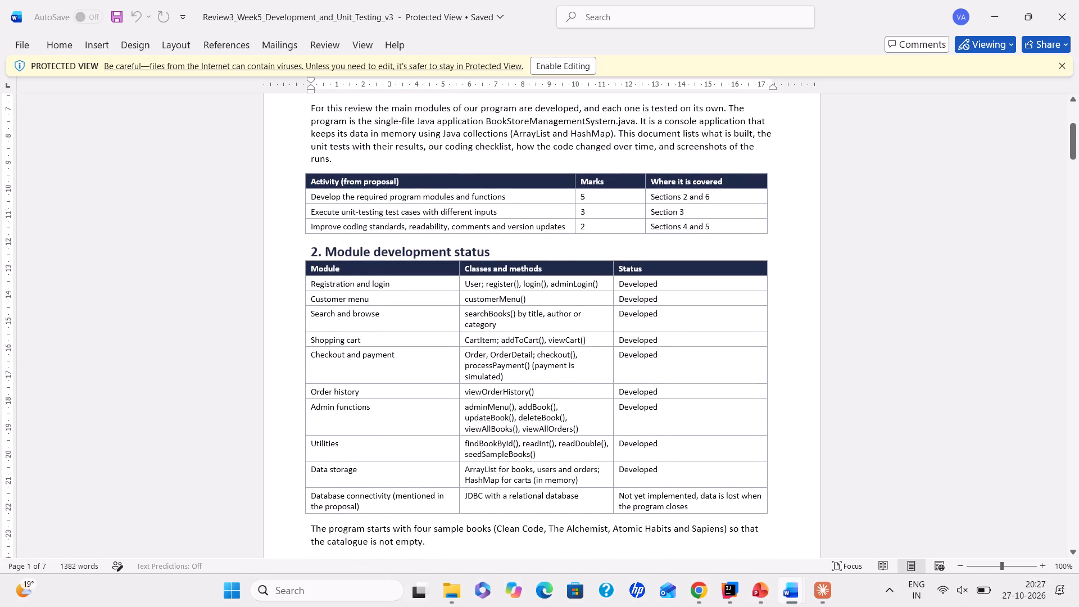
scroll(523, 295, down, 1)
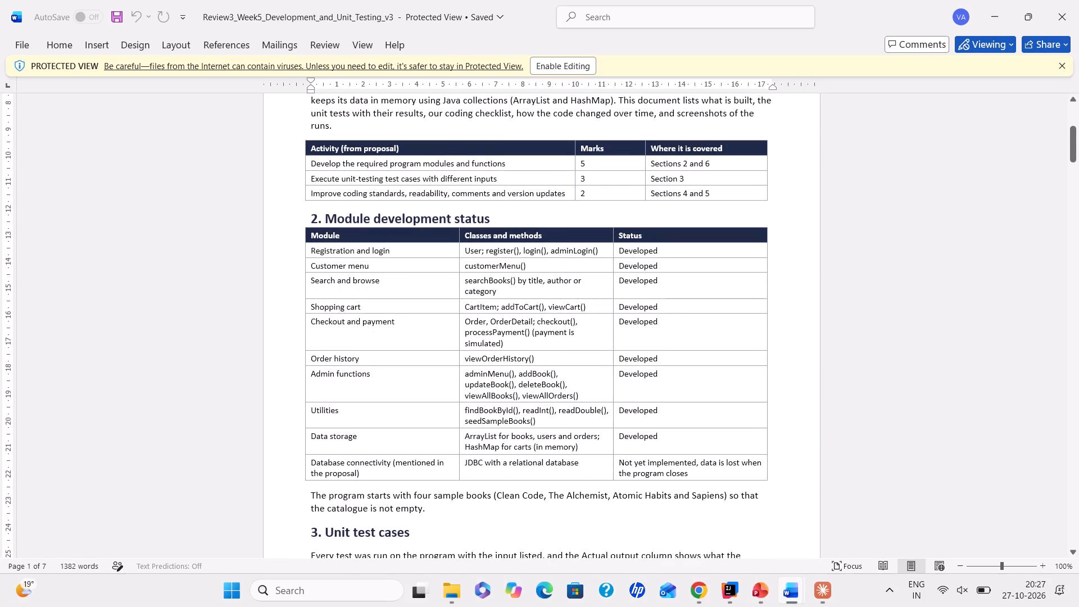
scroll(550, 303, down, 1)
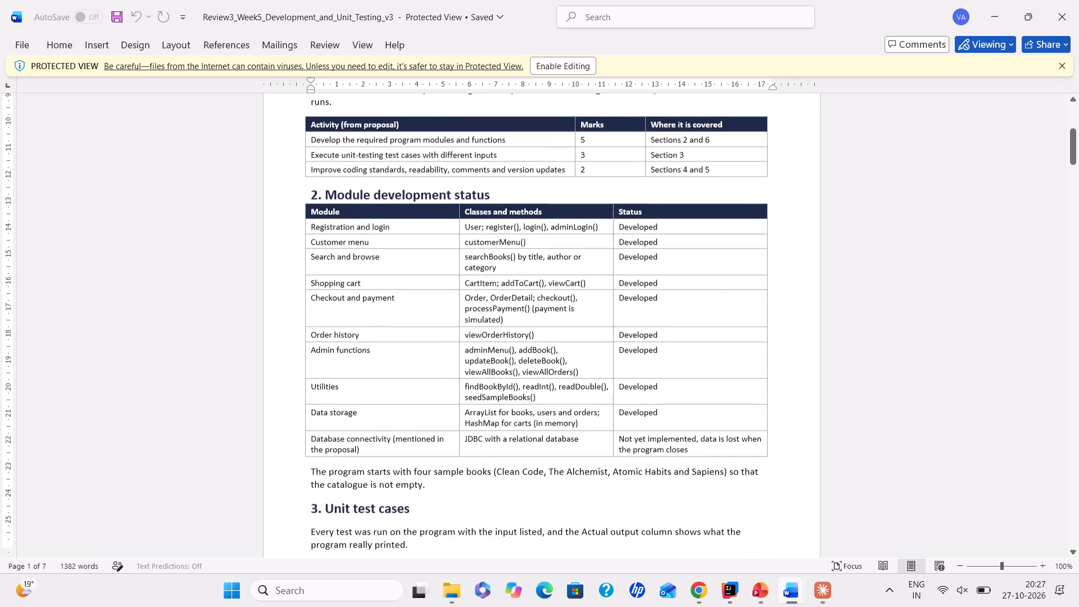
scroll(550, 303, down, 2)
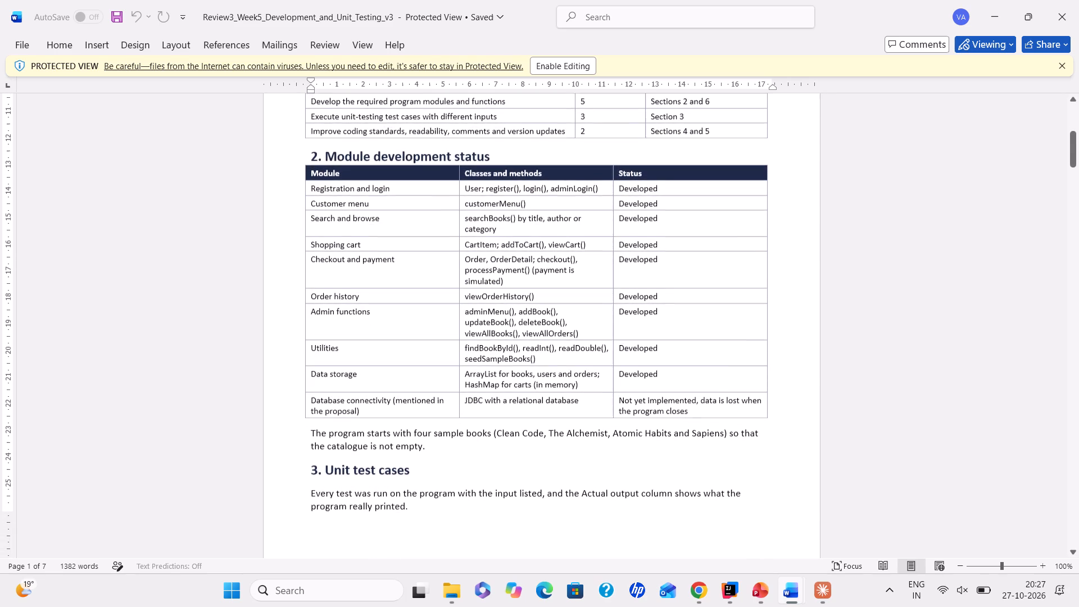
scroll(550, 303, down, 2)
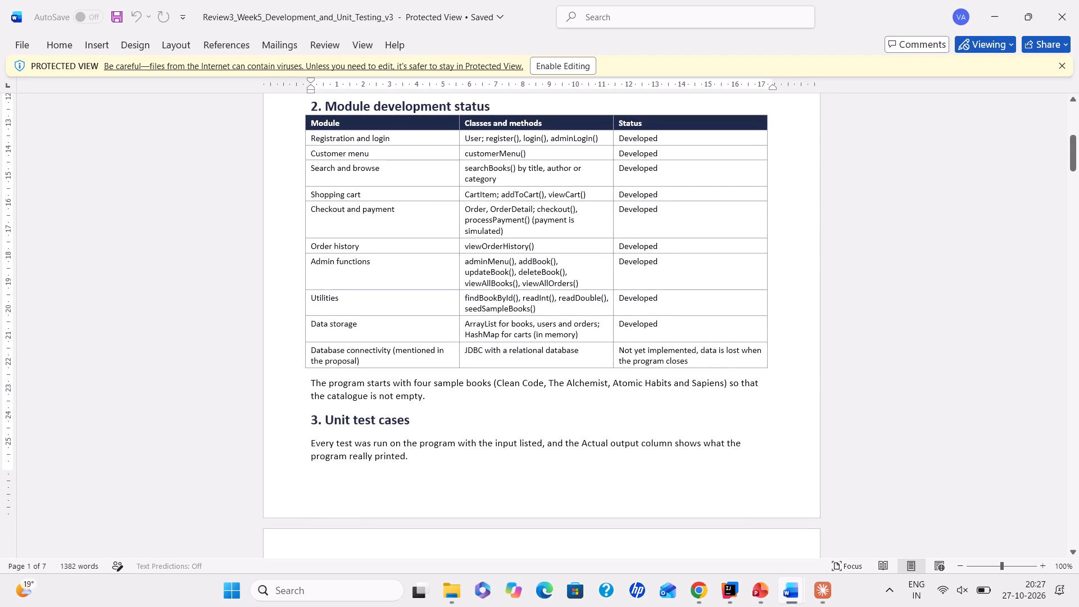
scroll(570, 359, down, 1)
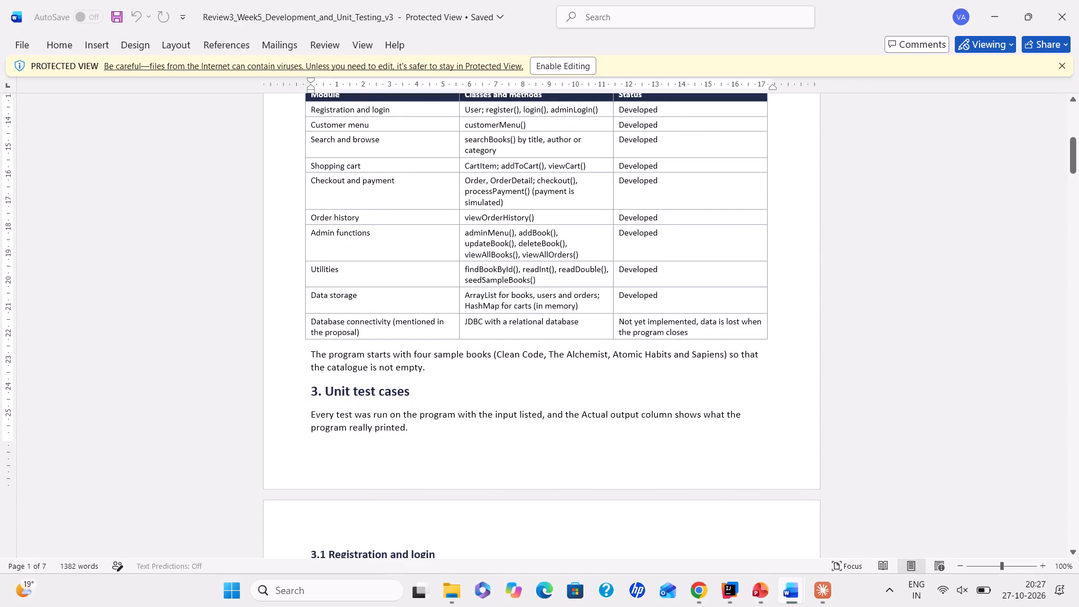
Examine the unit test case tables for registration and login, search and browse, shopping cart, and checkout and order history.
scroll(570, 359, down, 1)
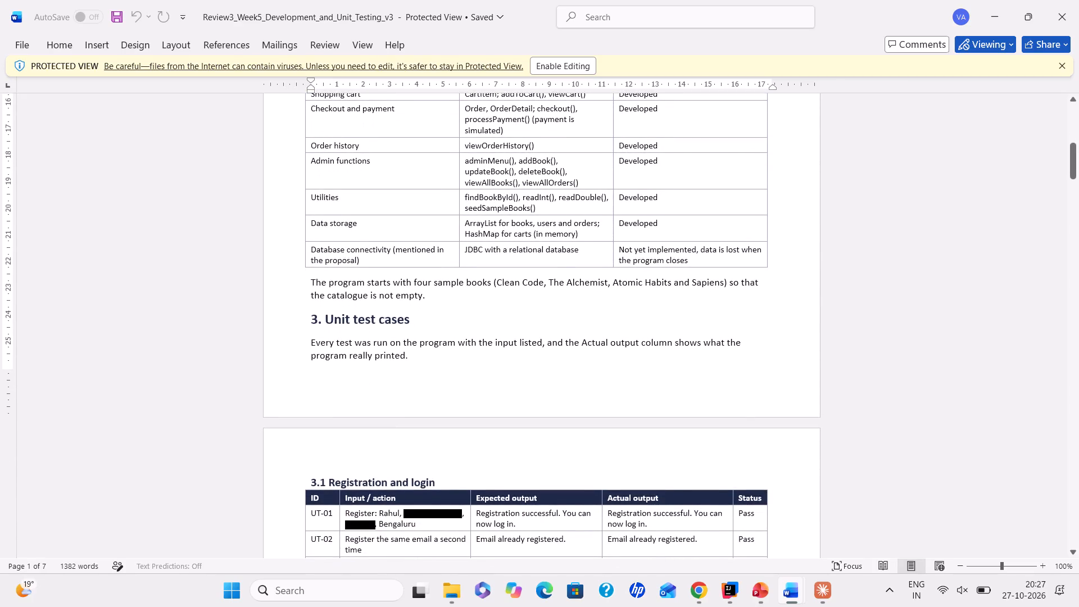
scroll(570, 359, down, 1)
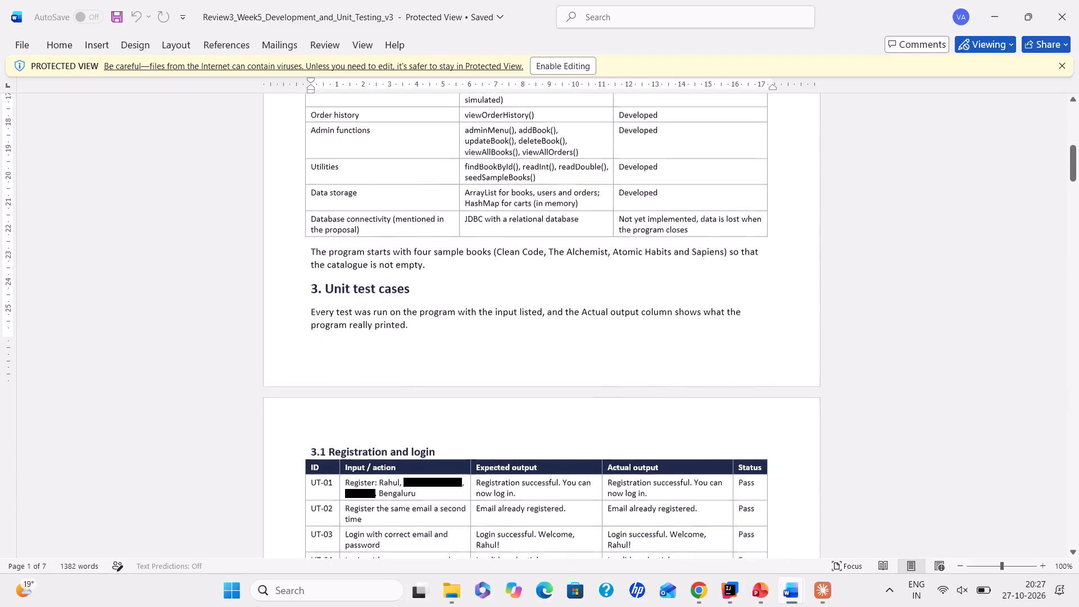
scroll(497, 351, down, 1)
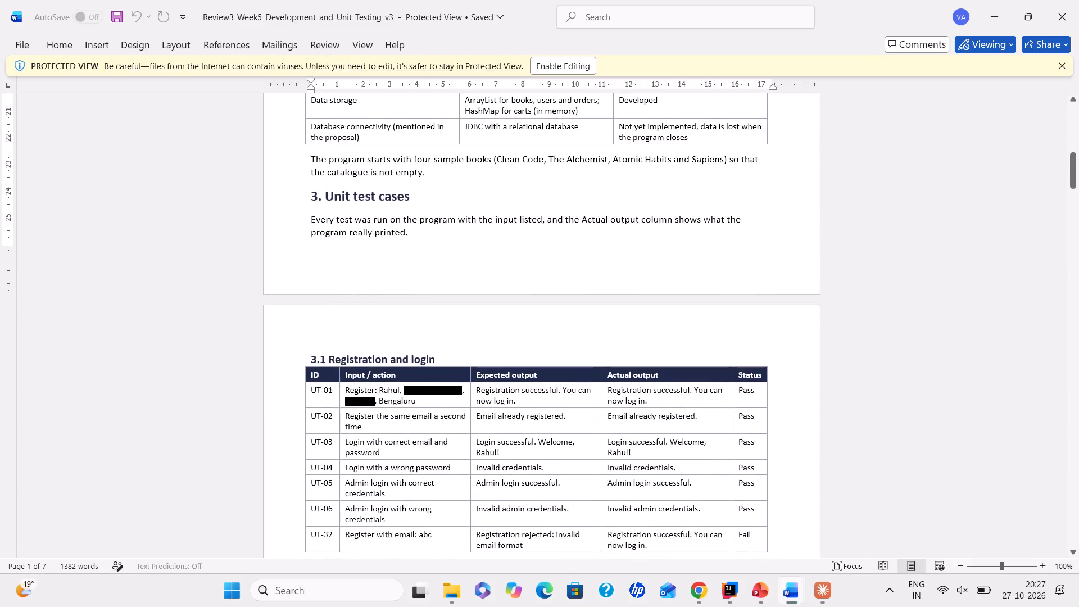
scroll(497, 351, down, 1)
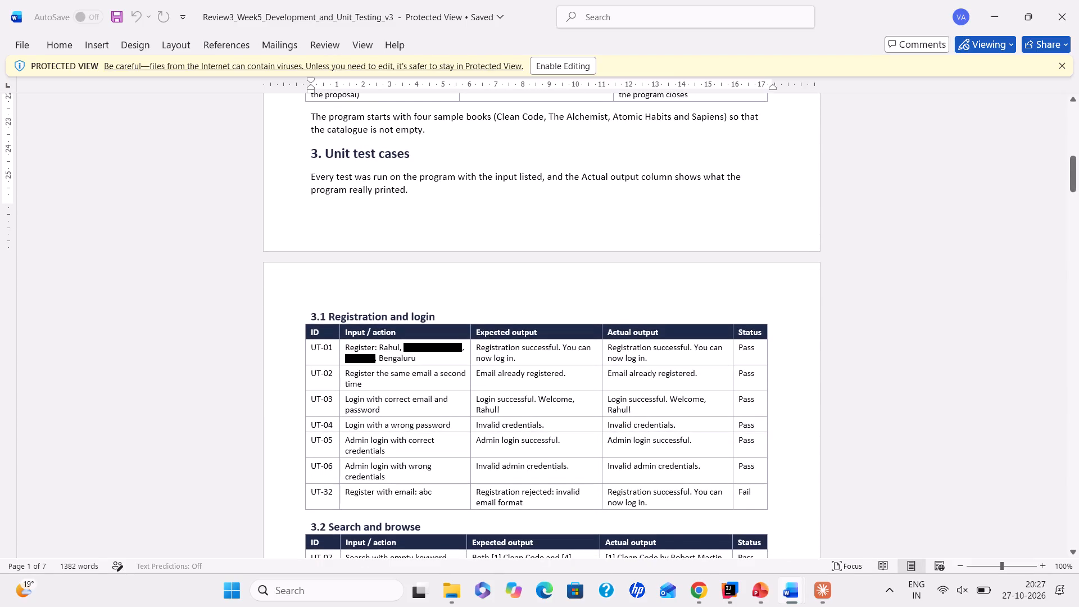
scroll(546, 365, down, 1)
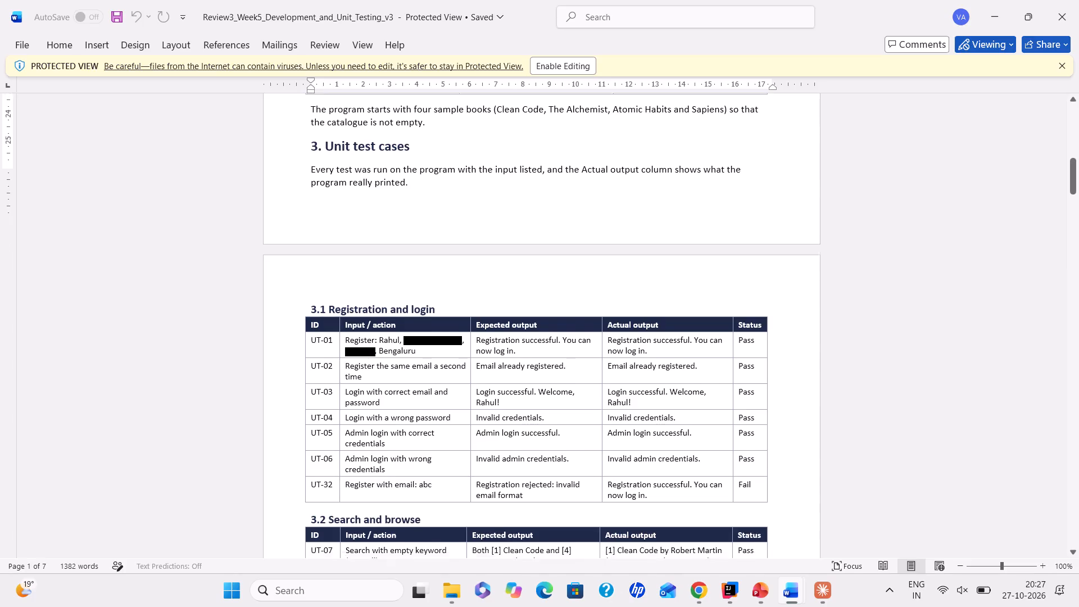
scroll(546, 365, down, 2)
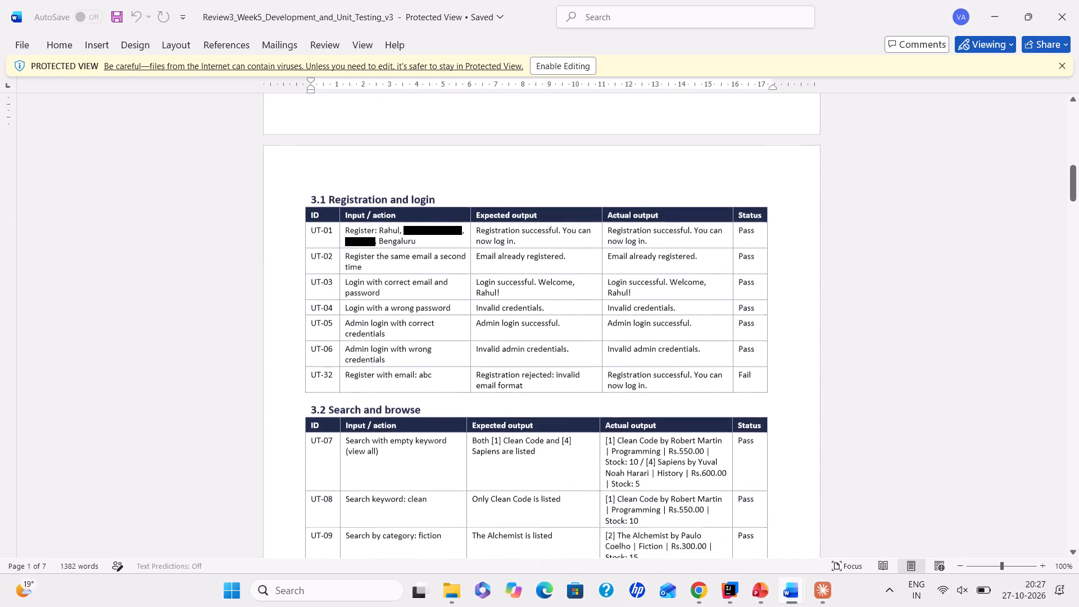
scroll(546, 365, down, 2)
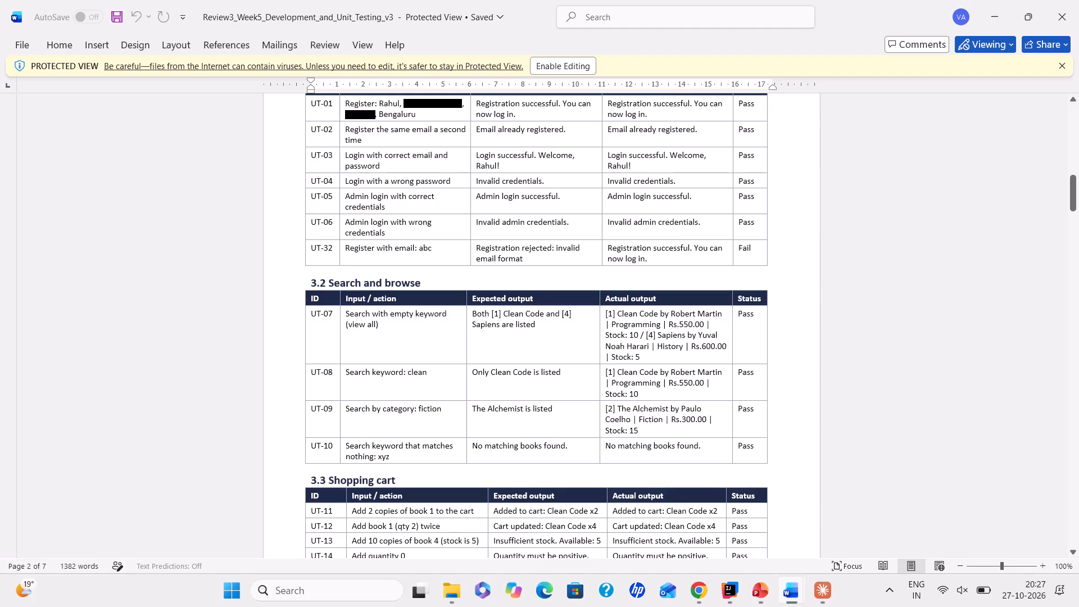
scroll(552, 369, down, 1)
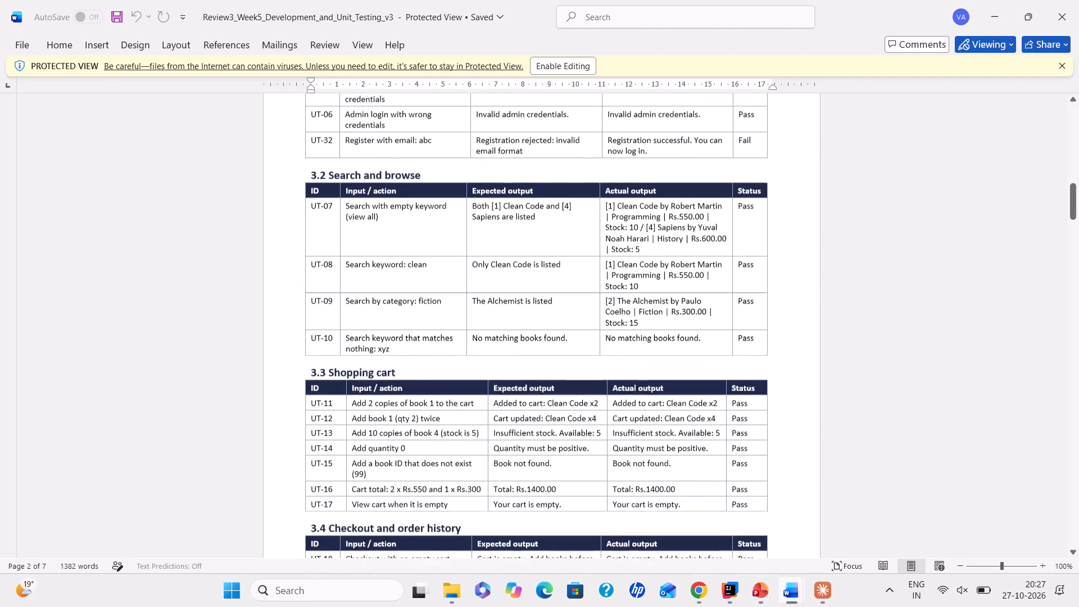
scroll(552, 369, down, 2)
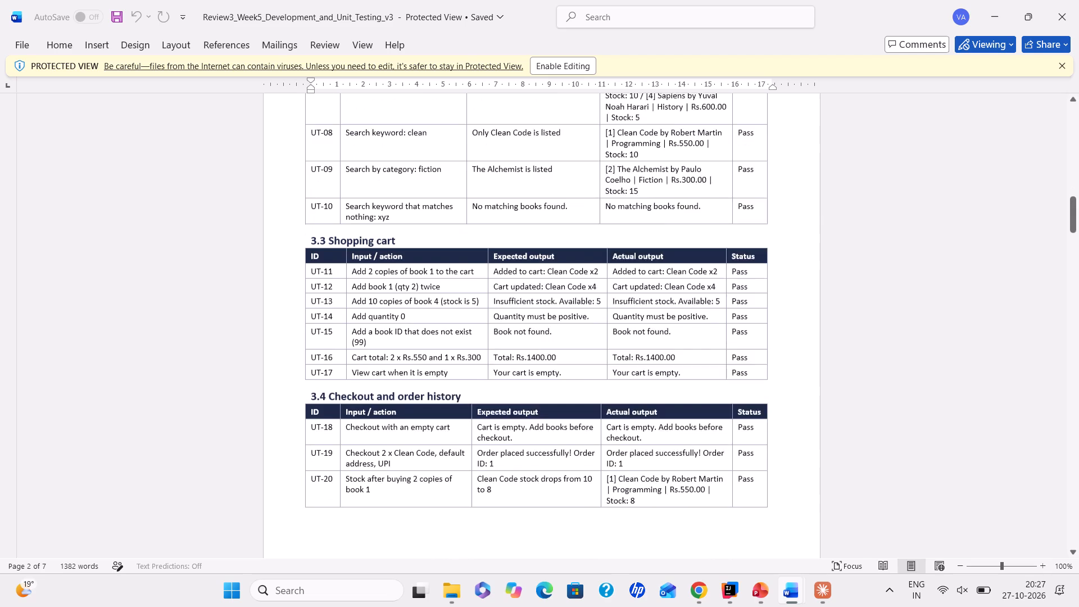
scroll(552, 369, down, 2)
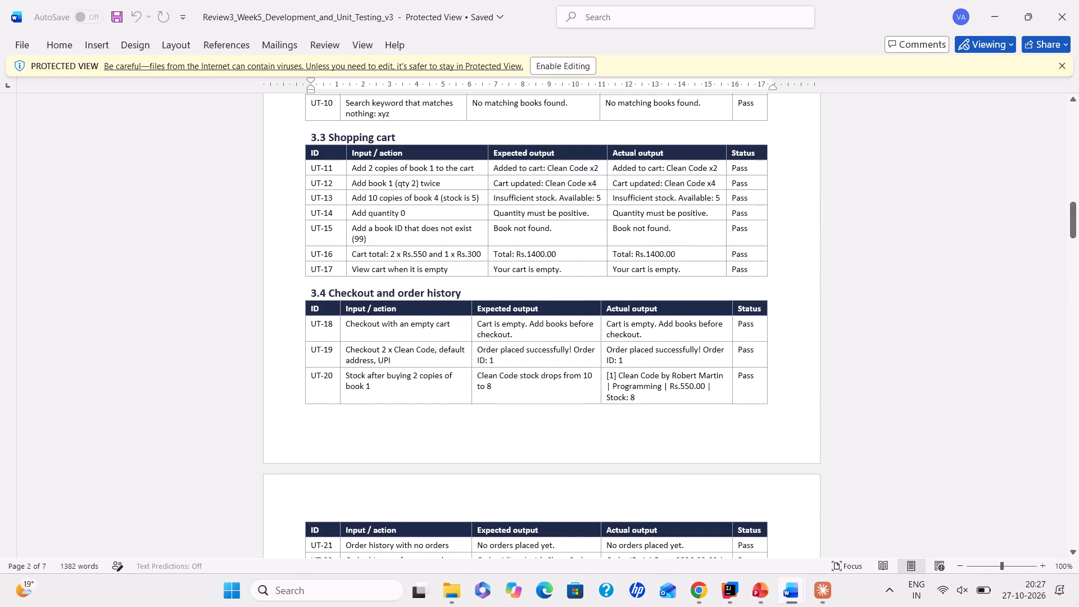
Examine the remaining Review 3 unit test tables for order history, admin functions and menu input handling, including the result summary.
scroll(552, 369, down, 1)
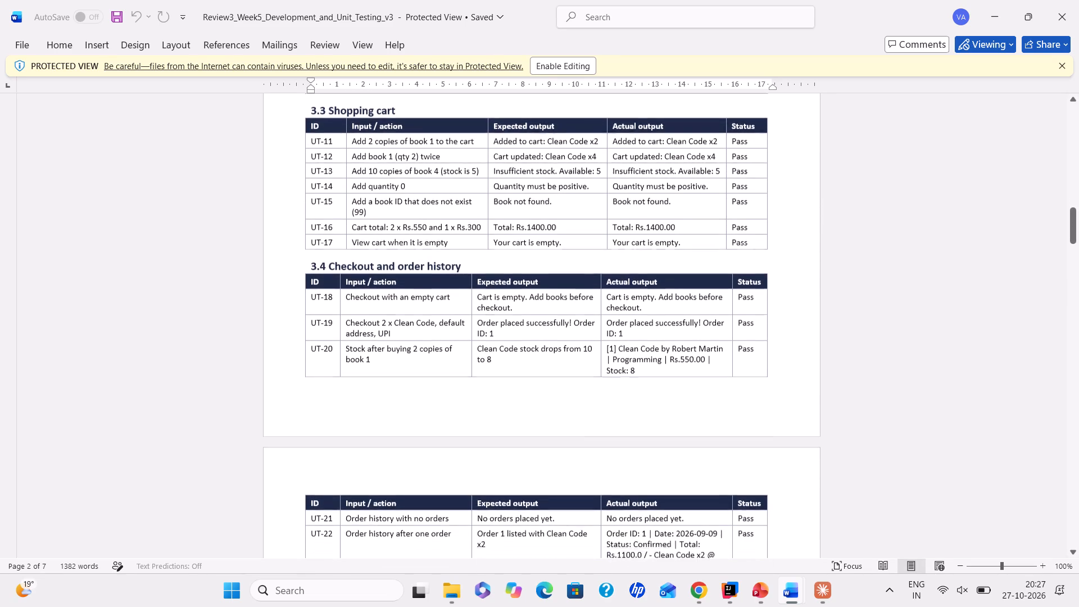
scroll(552, 369, down, 2)
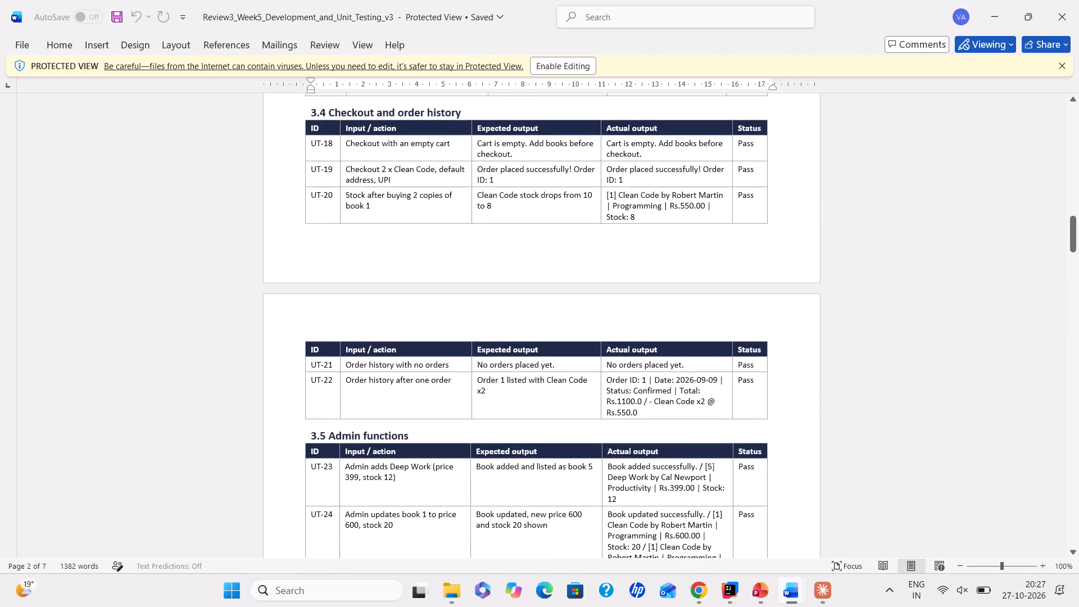
scroll(552, 369, down, 2)
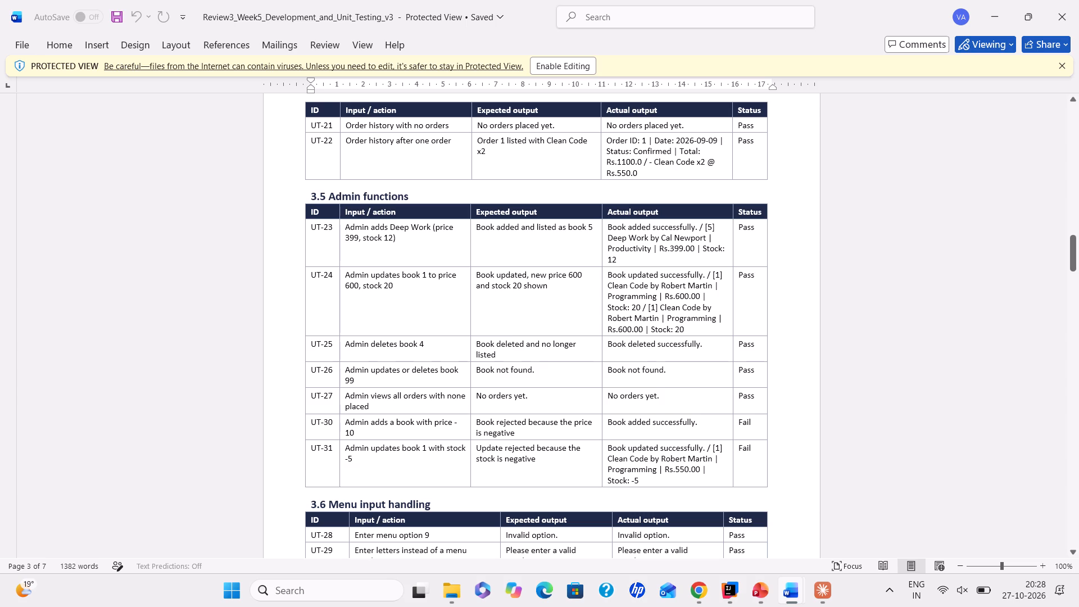
scroll(638, 310, down, 1)
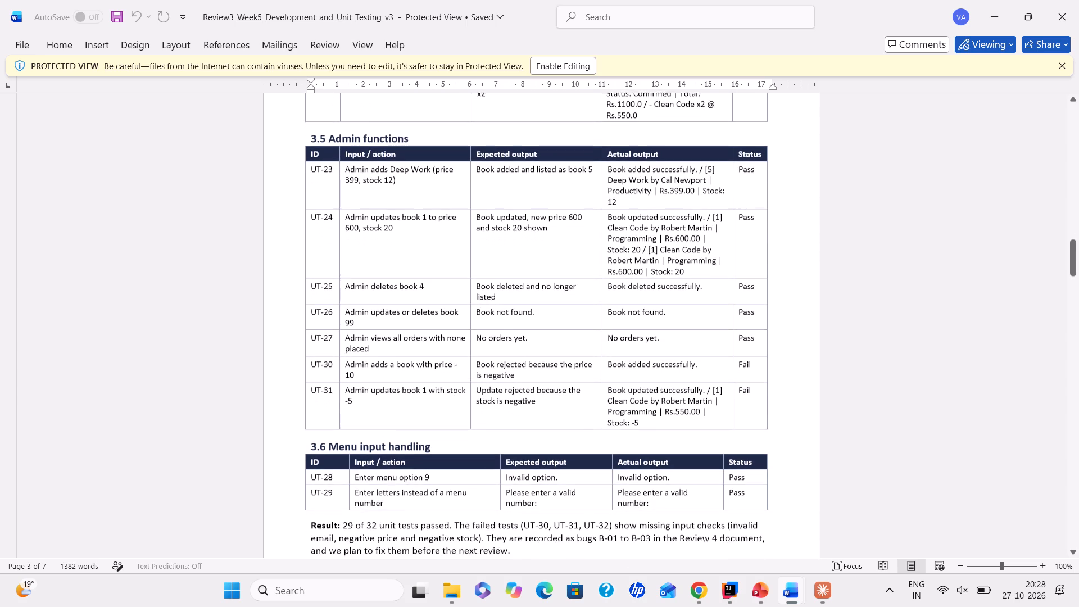
scroll(638, 310, down, 1)
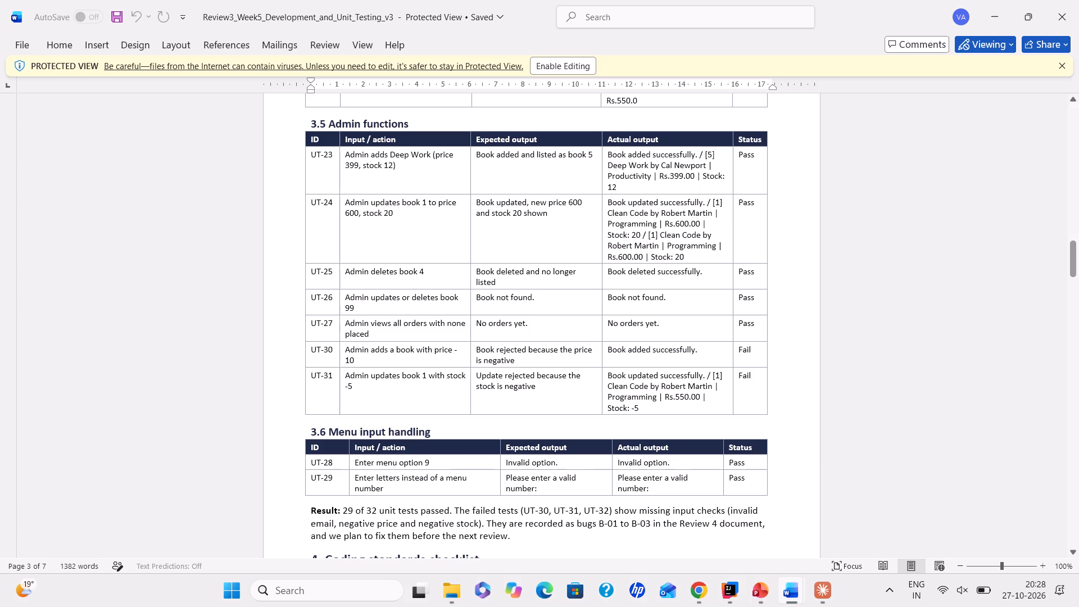
scroll(684, 370, down, 1)
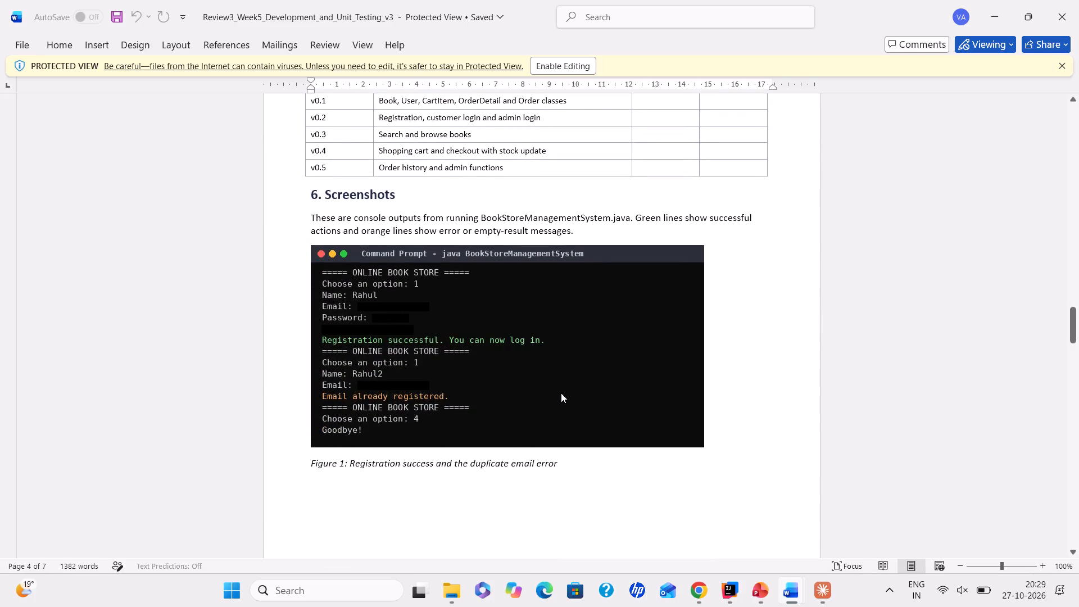
Examine the console output figures in Review 3's Screenshots section, through to the teacher's review remarks.
scroll(561, 393, down, 3)
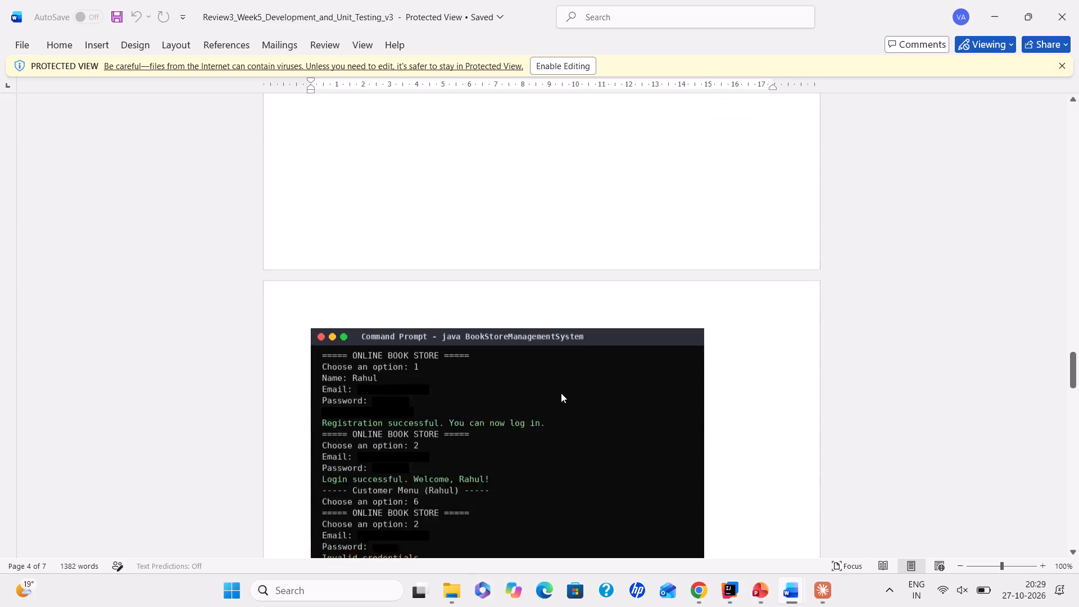
scroll(561, 393, down, 1)
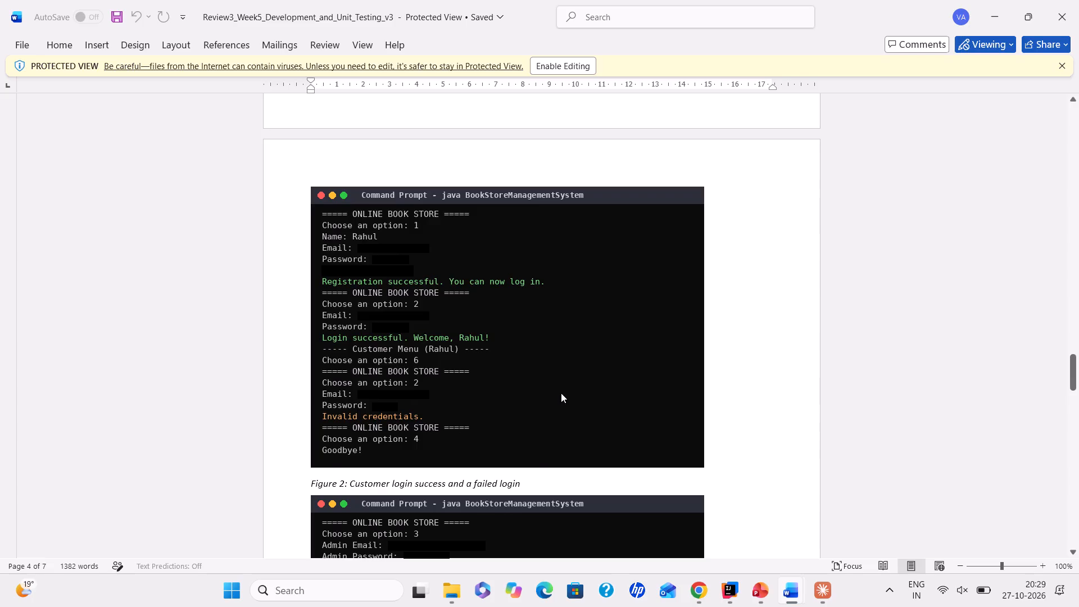
scroll(561, 393, down, 2)
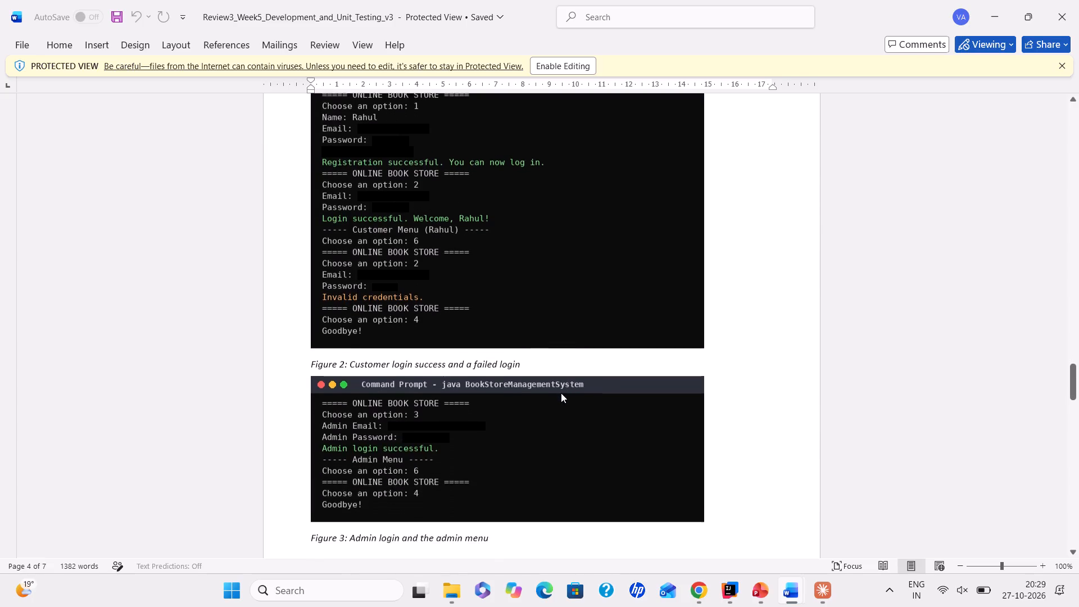
scroll(561, 393, down, 2)
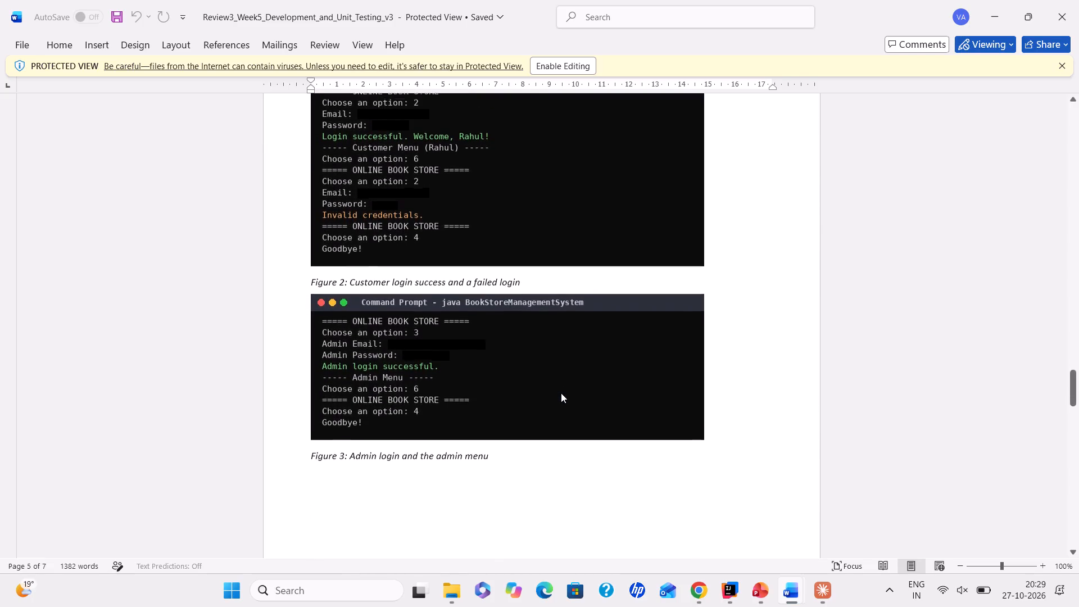
scroll(561, 393, down, 4)
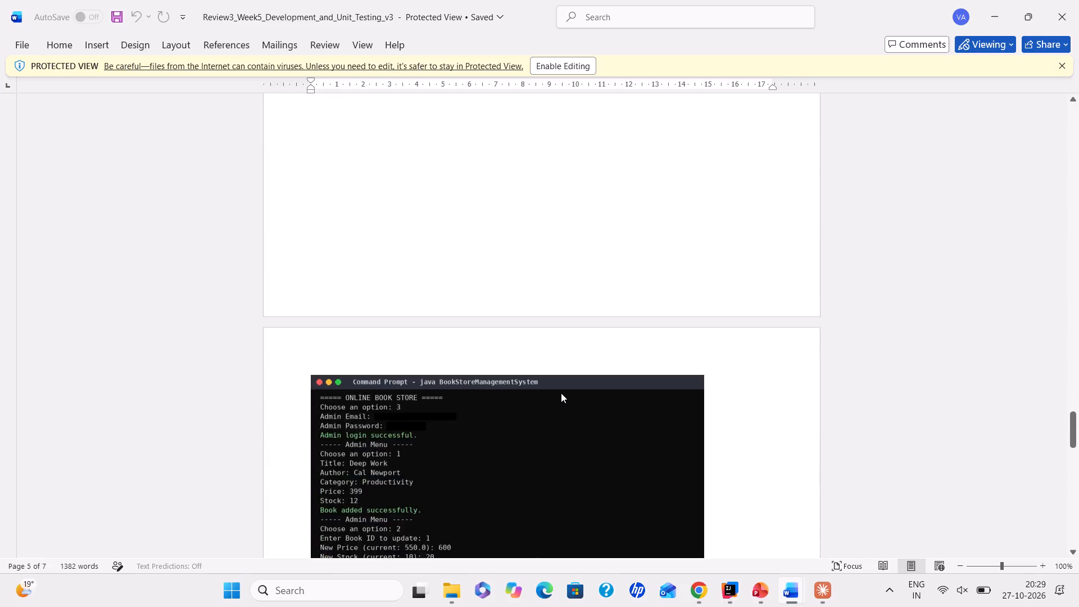
scroll(561, 393, down, 3)
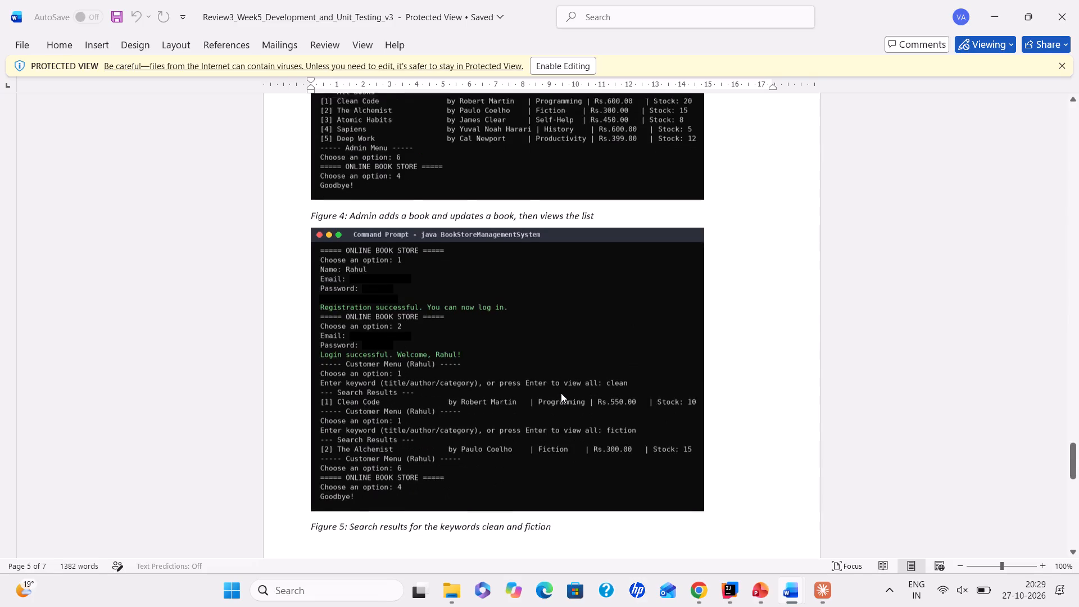
scroll(561, 393, down, 1)
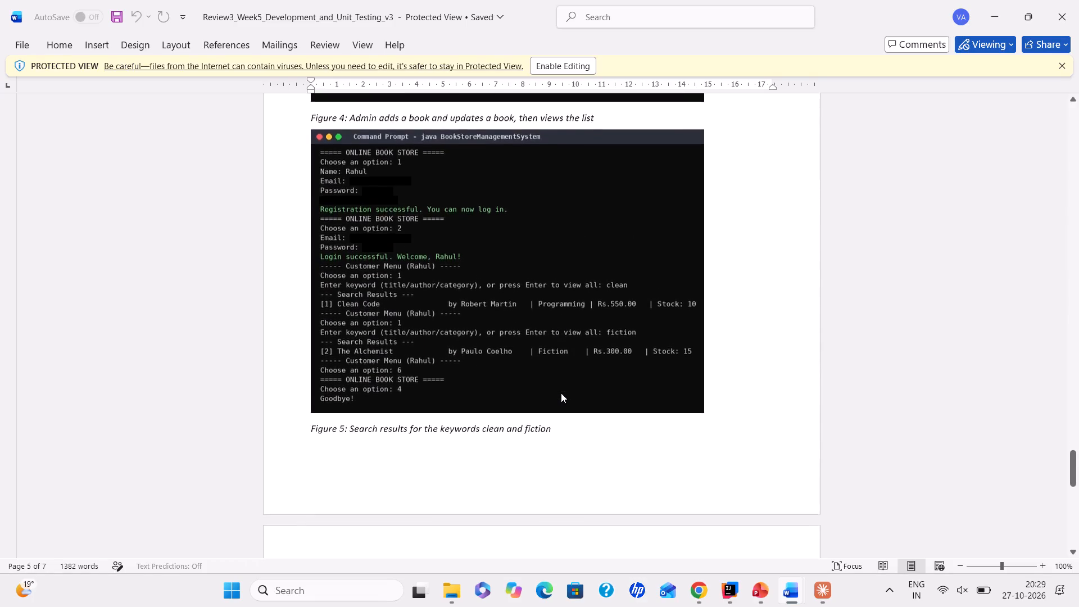
scroll(561, 393, down, 2)
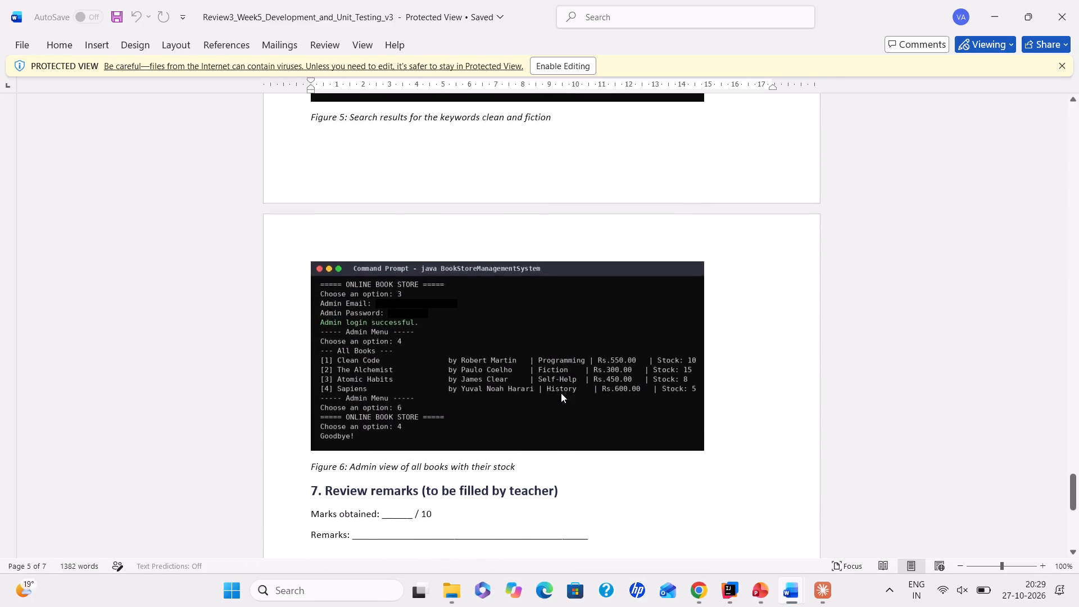
scroll(561, 393, down, 3)
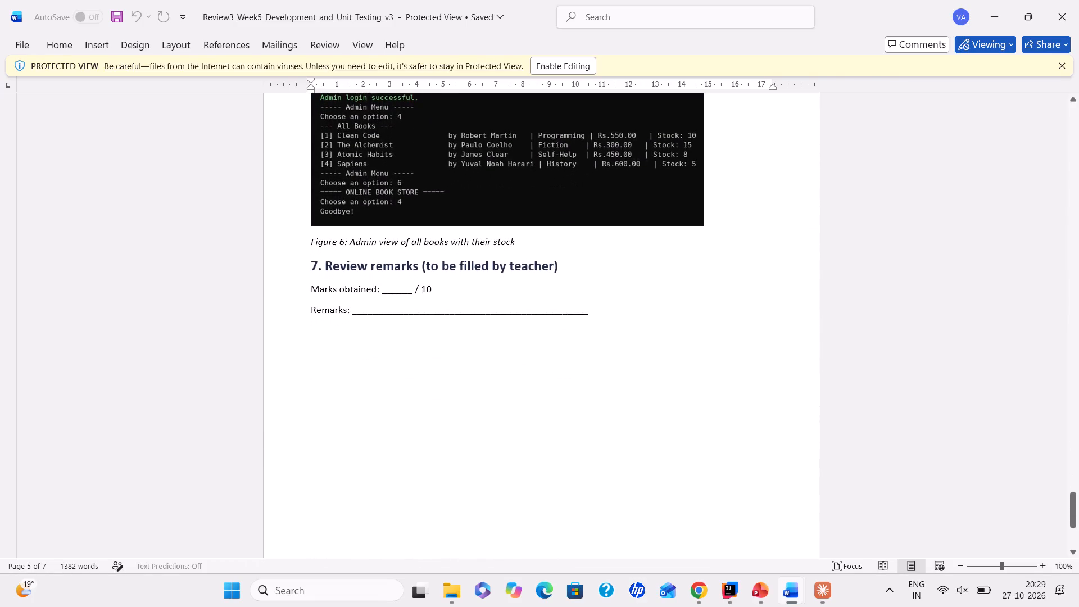
Switch to File Explorer and open the Review4_Week8 Integration and System Testing document from the Files archive.
click(453, 600)
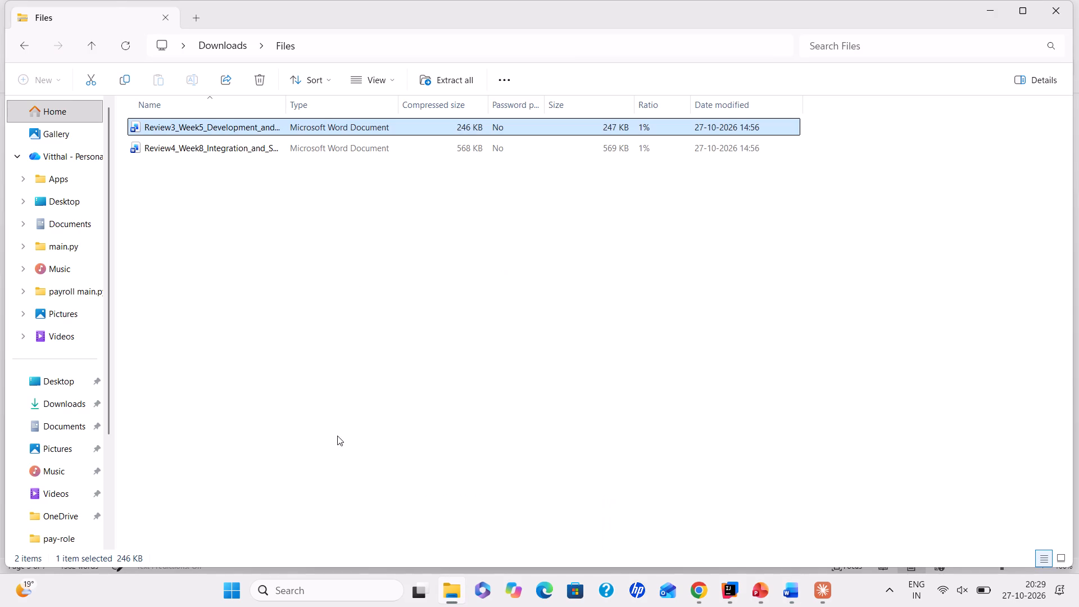
double_click(269, 147)
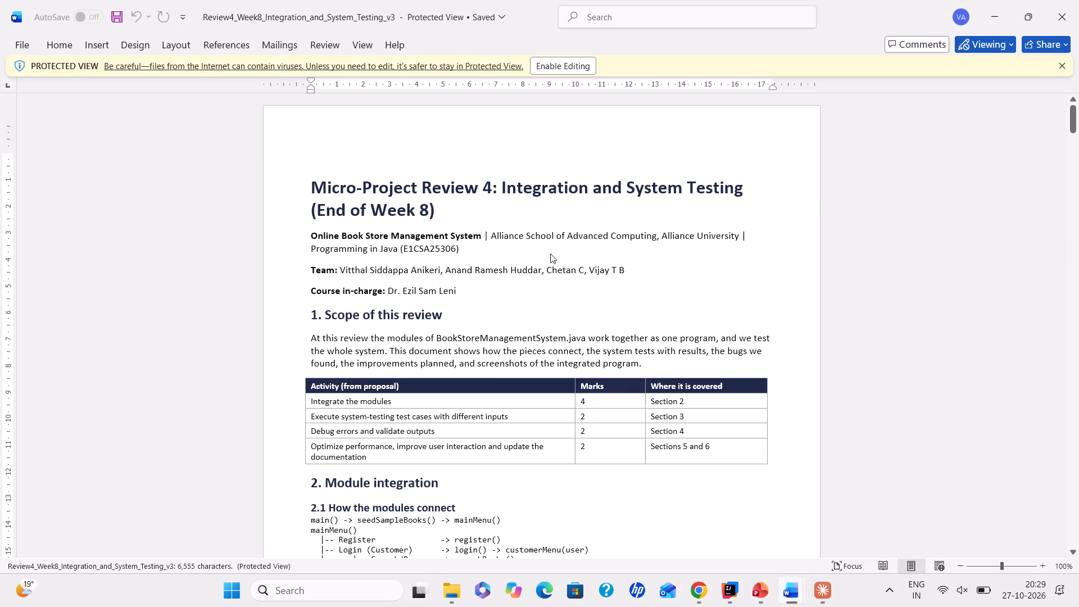
Examine the Review 4 document's scope table and its module integration section with the integration checklist.
scroll(479, 366, down, 2)
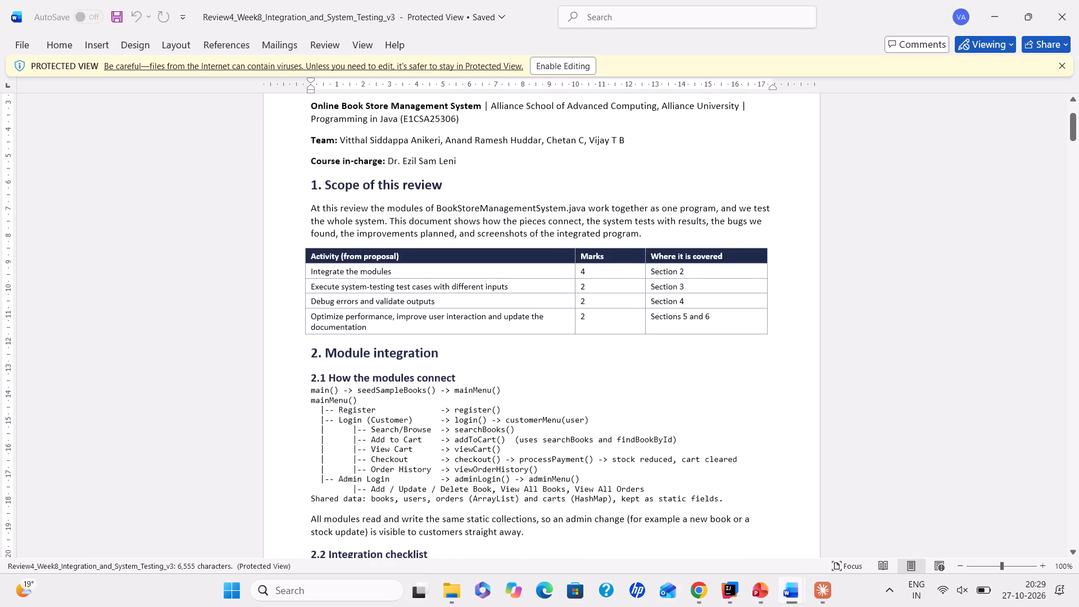
scroll(479, 366, down, 1)
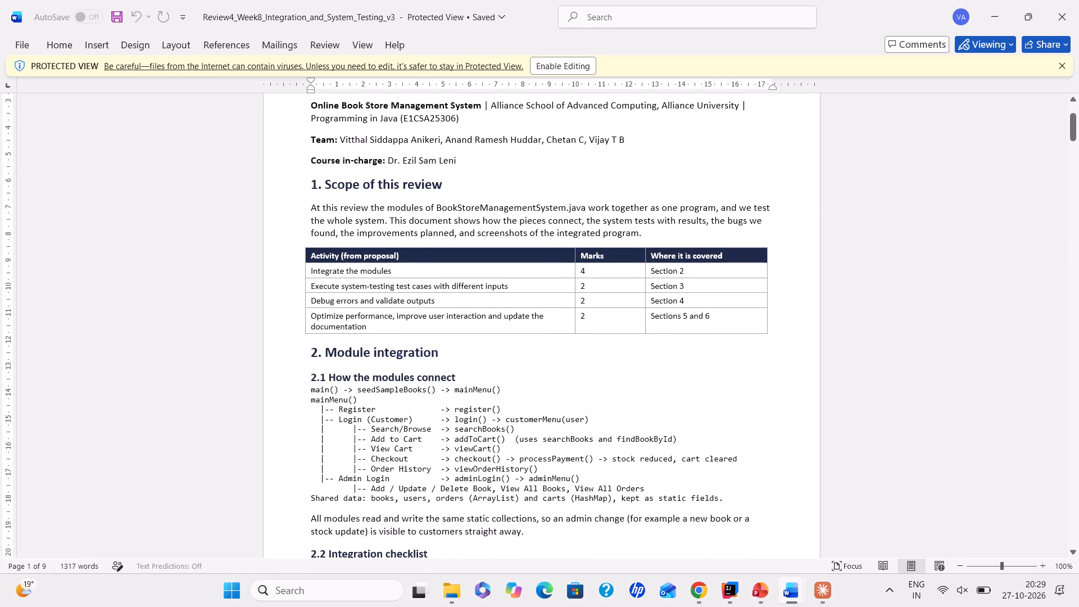
scroll(479, 366, down, 1)
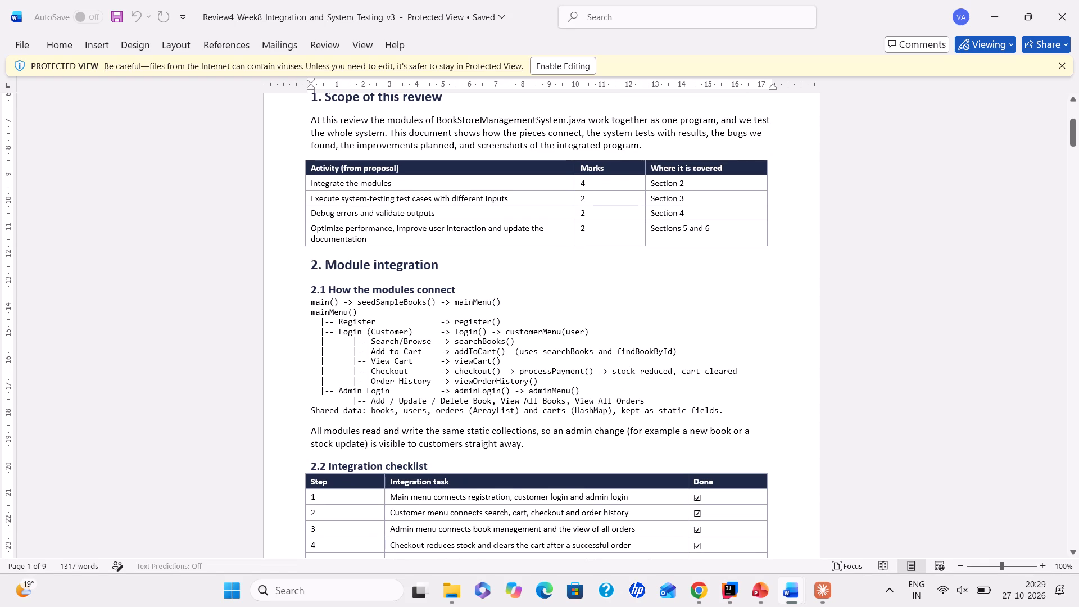
scroll(424, 350, down, 2)
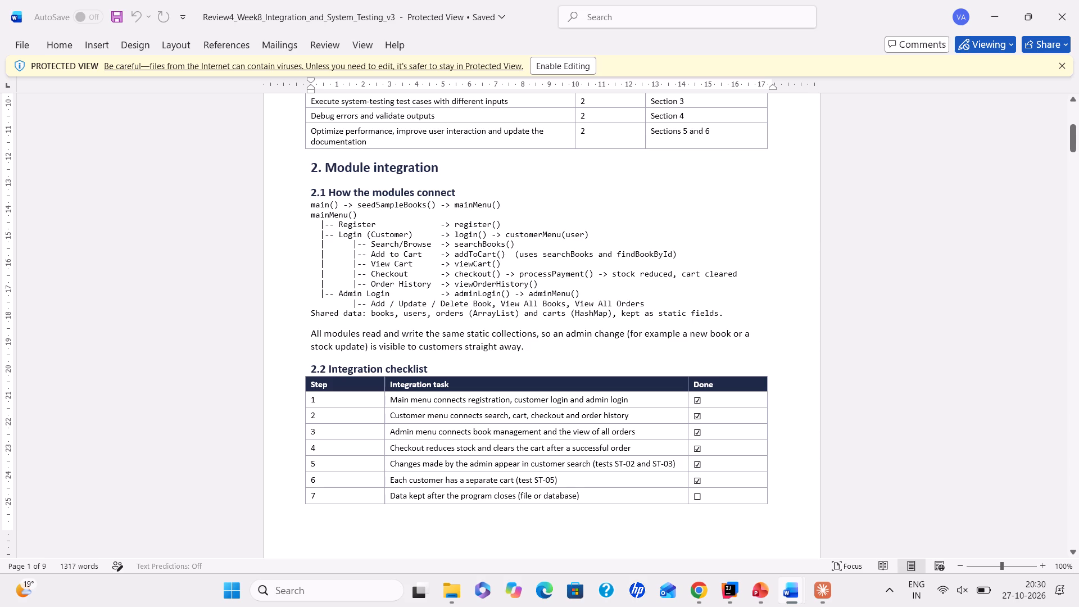
scroll(544, 338, down, 3)
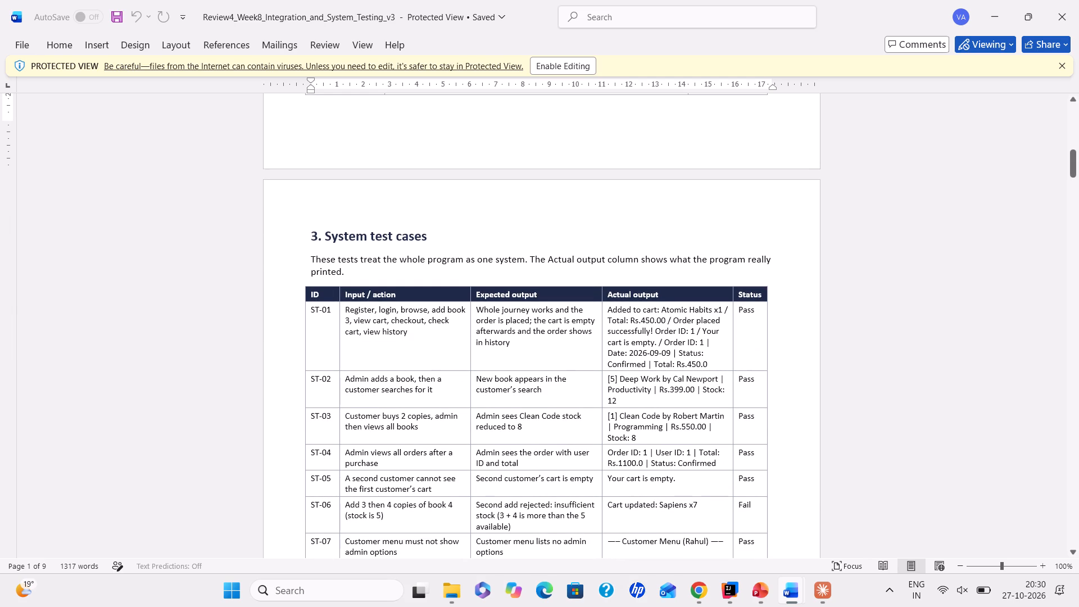
Examine Review 4's system test cases table and the bug and fix log.
scroll(544, 338, down, 1)
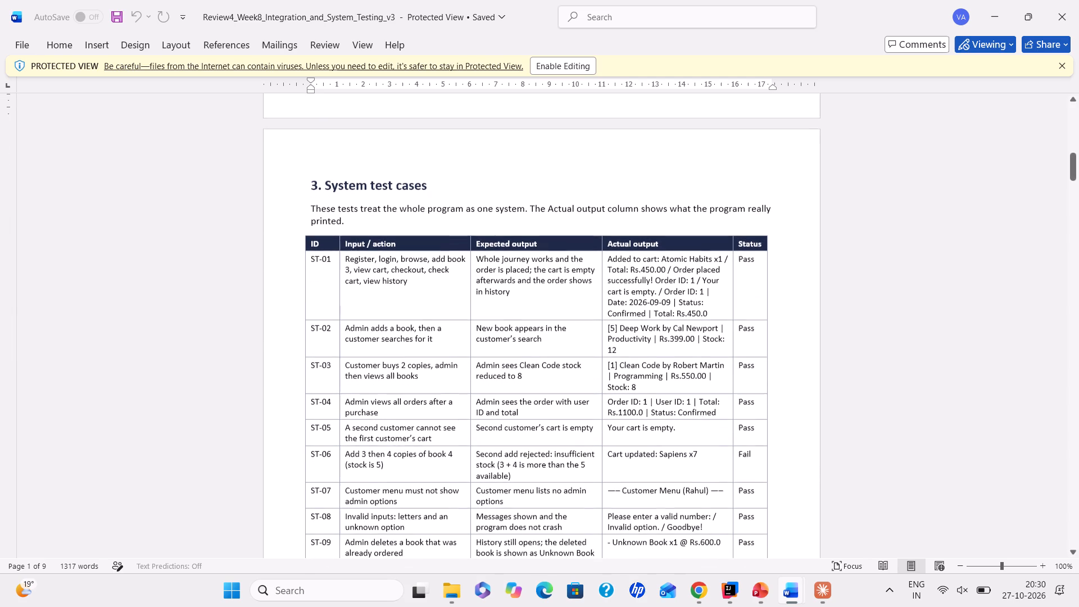
scroll(544, 338, down, 1)
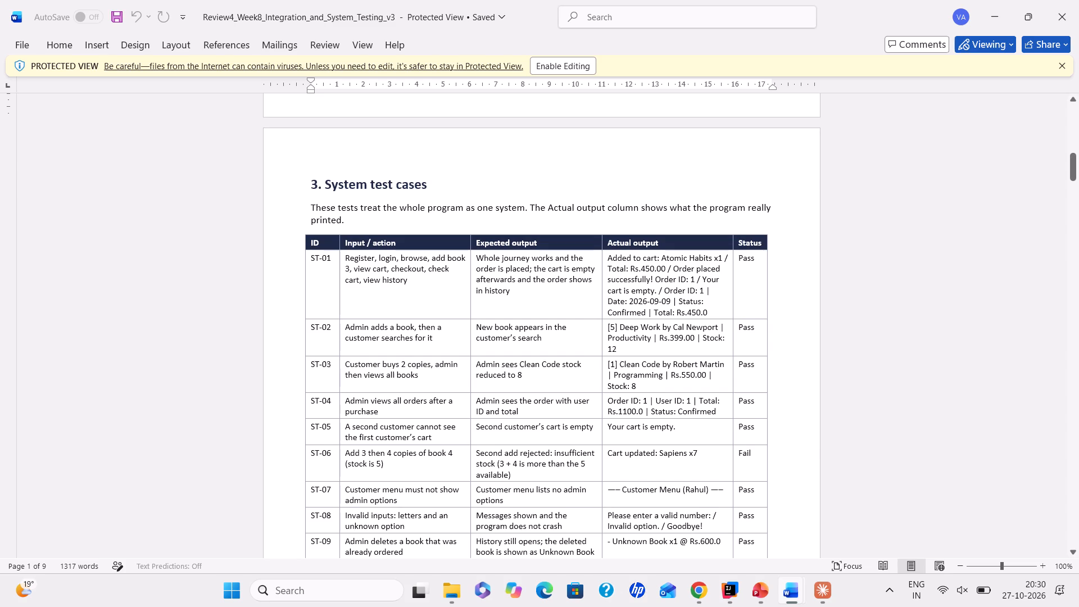
scroll(641, 452, down, 1)
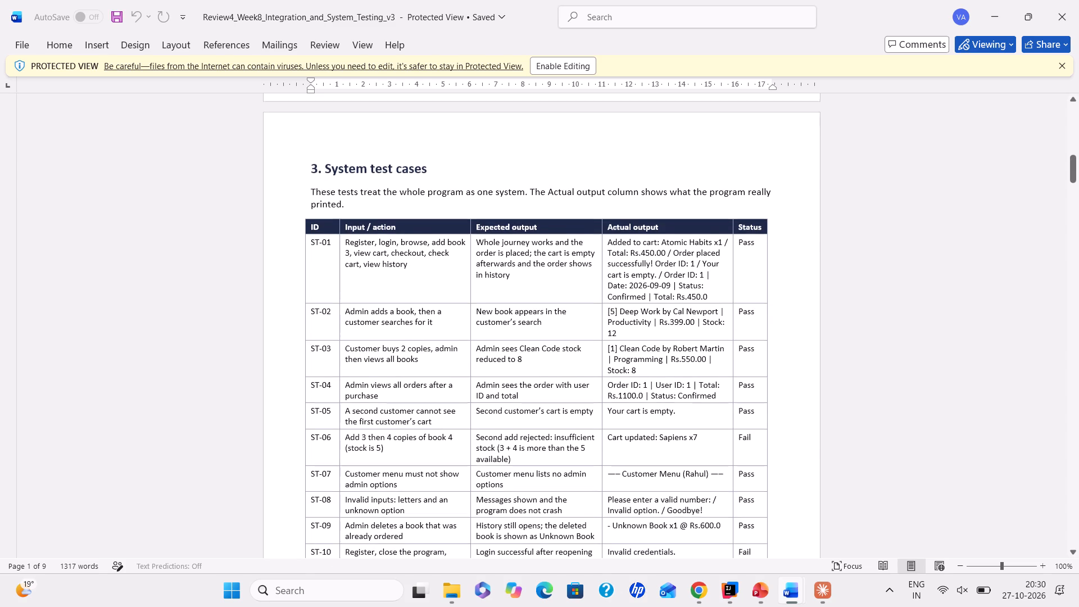
scroll(641, 452, down, 2)
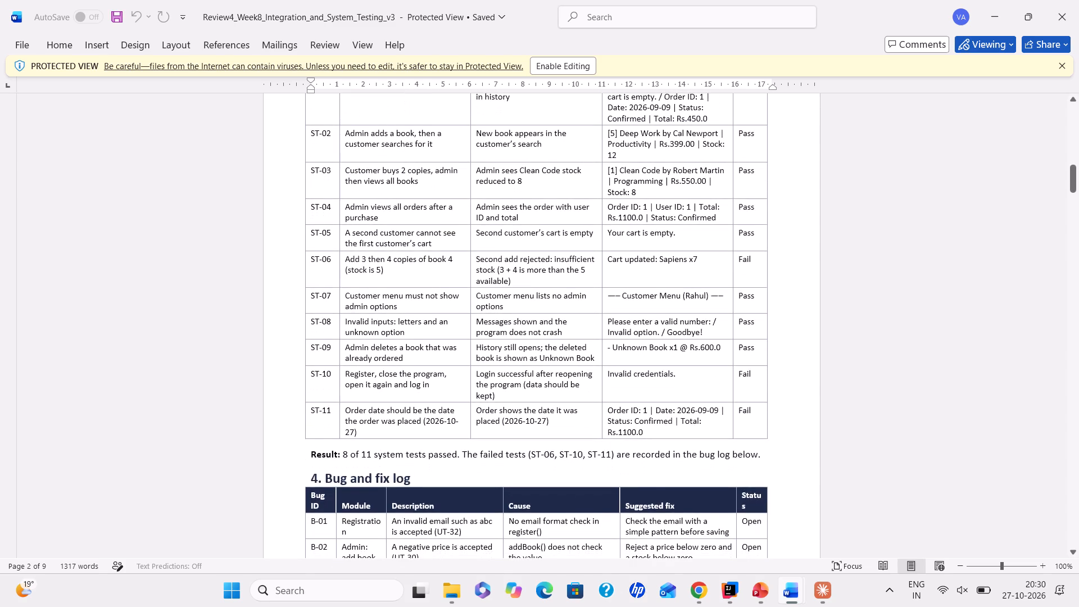
scroll(641, 452, down, 2)
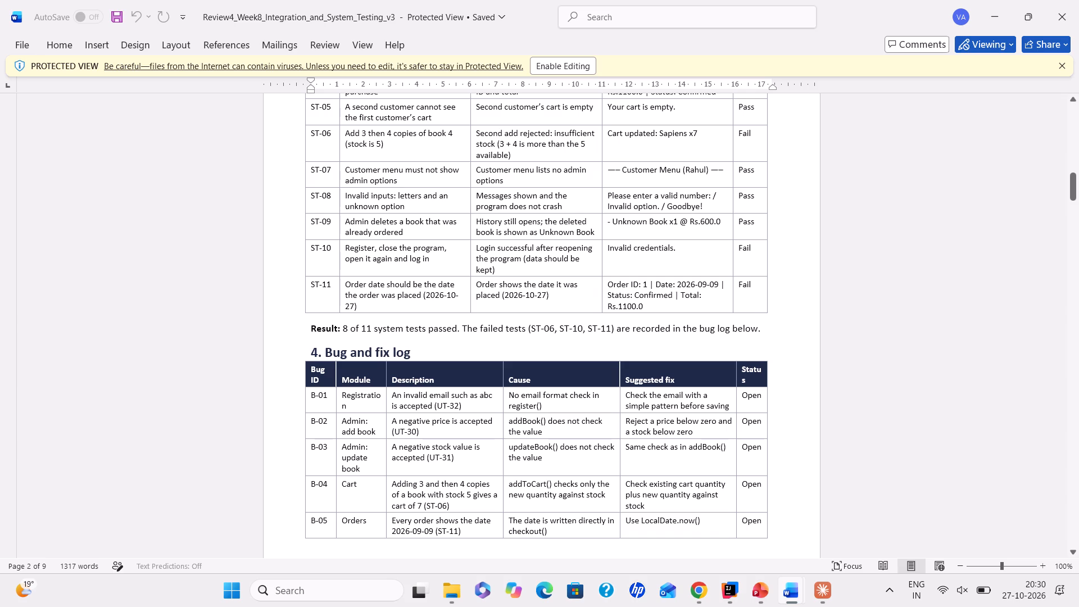
scroll(625, 341, down, 4)
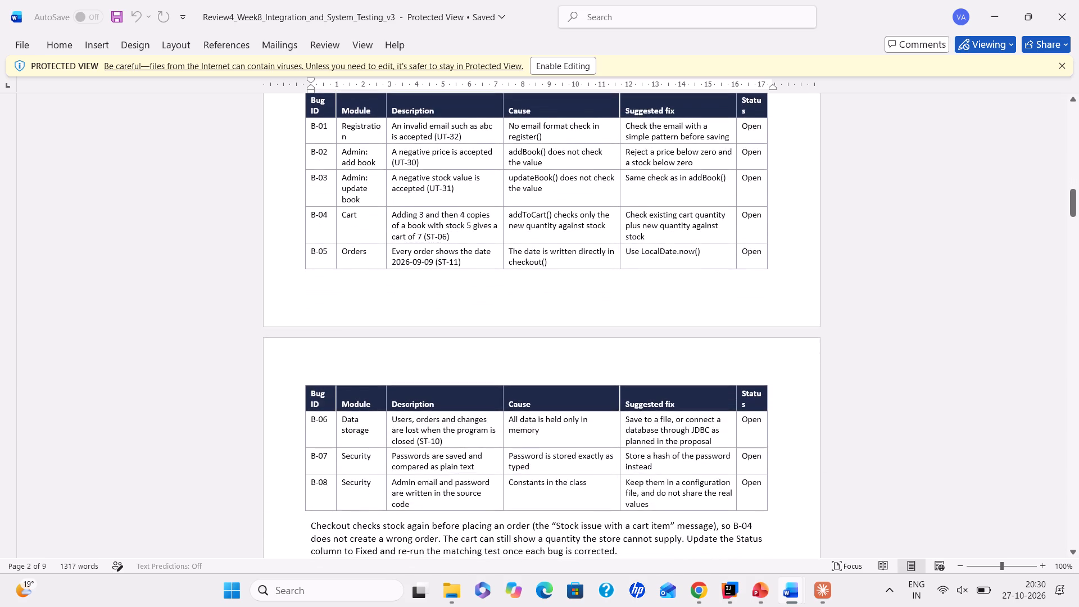
Examine Review 4's optimization improvements table, documentation update checklist and the main menu figure.
scroll(625, 341, down, 4)
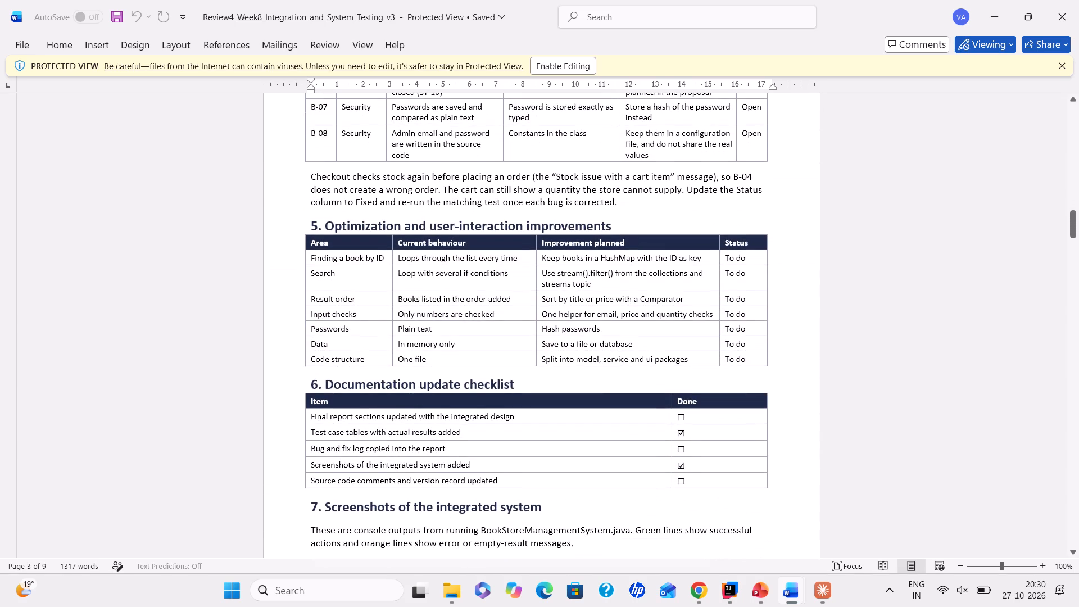
scroll(625, 341, down, 4)
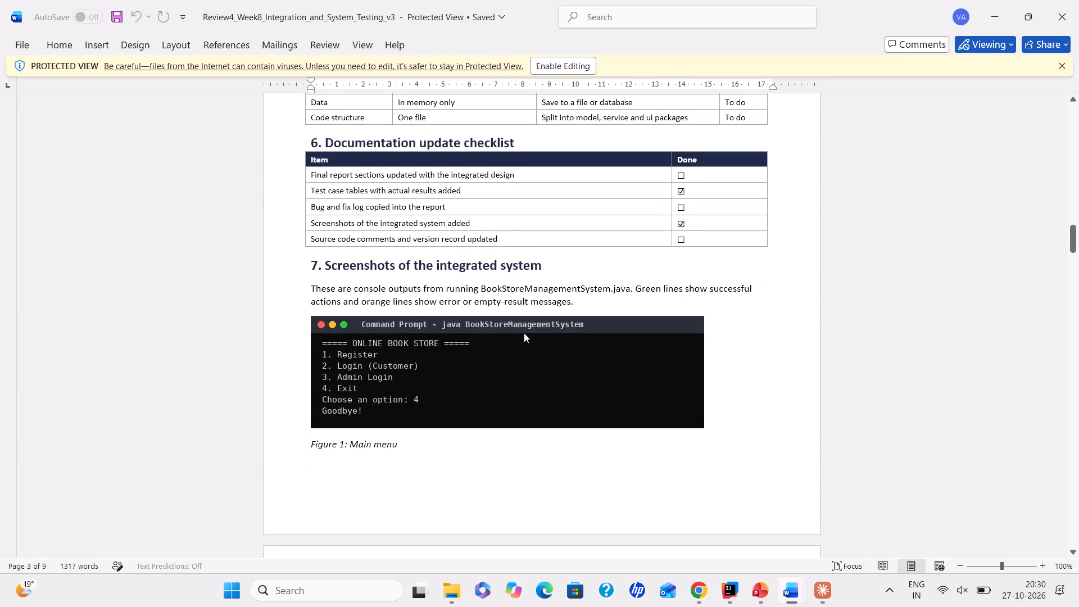
scroll(365, 376, down, 1)
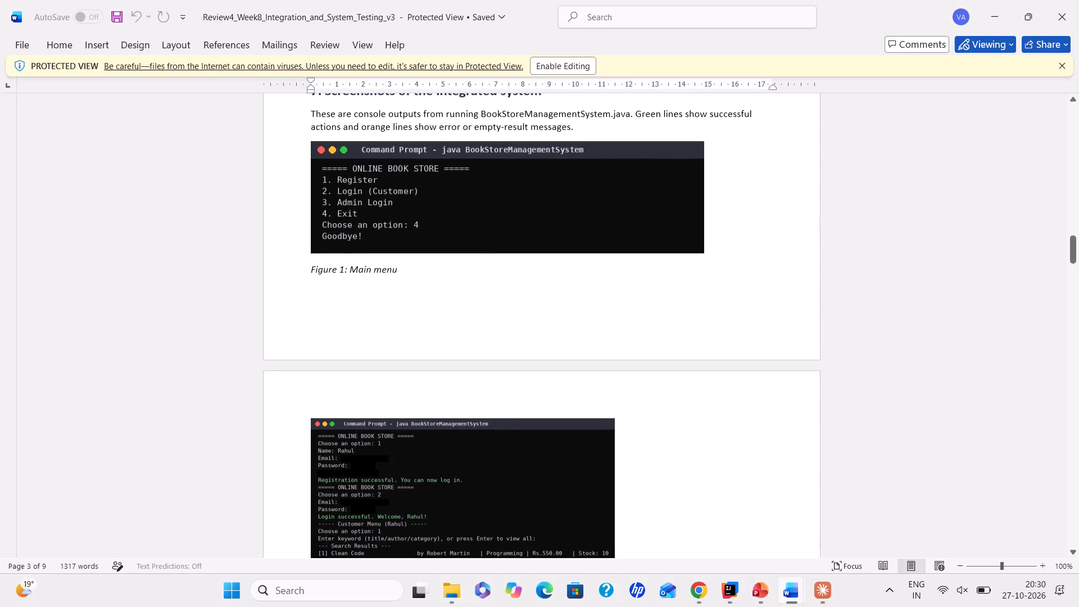
scroll(365, 376, down, 2)
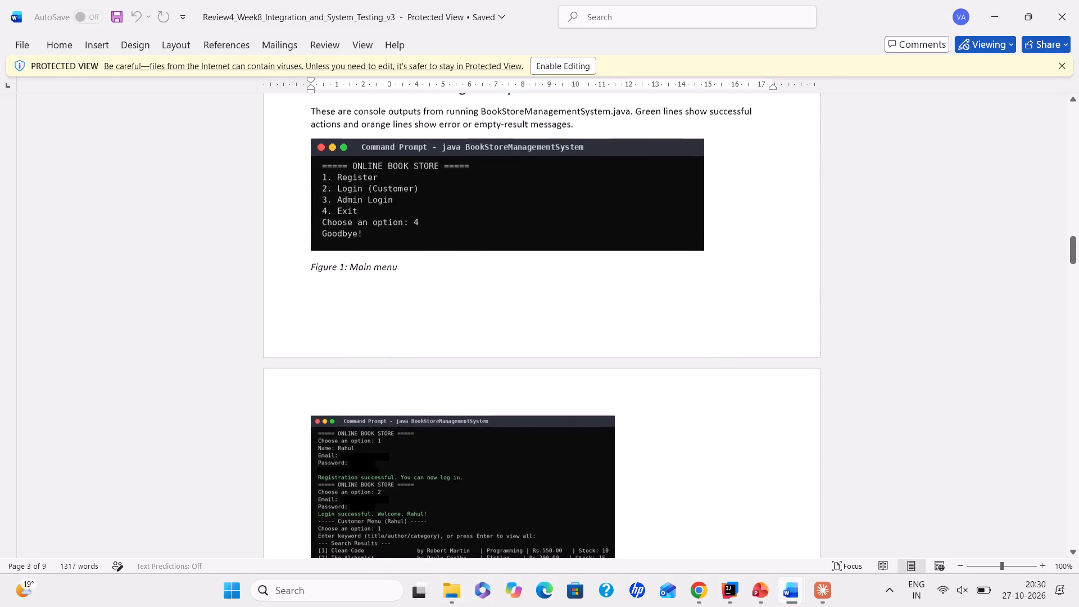
scroll(365, 376, down, 2)
scroll(334, 280, down, 1)
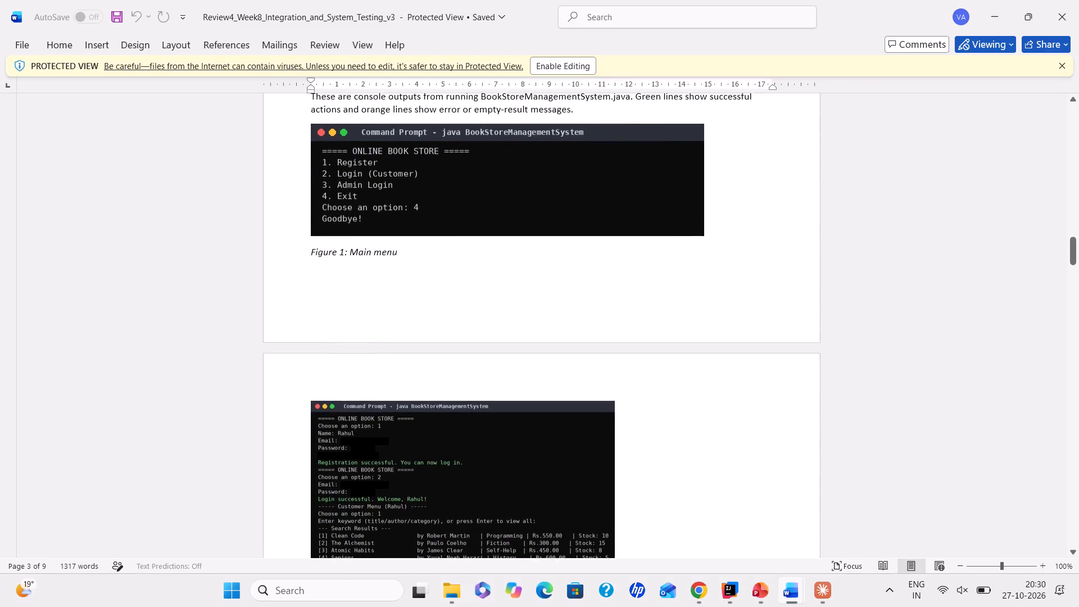
scroll(334, 280, down, 3)
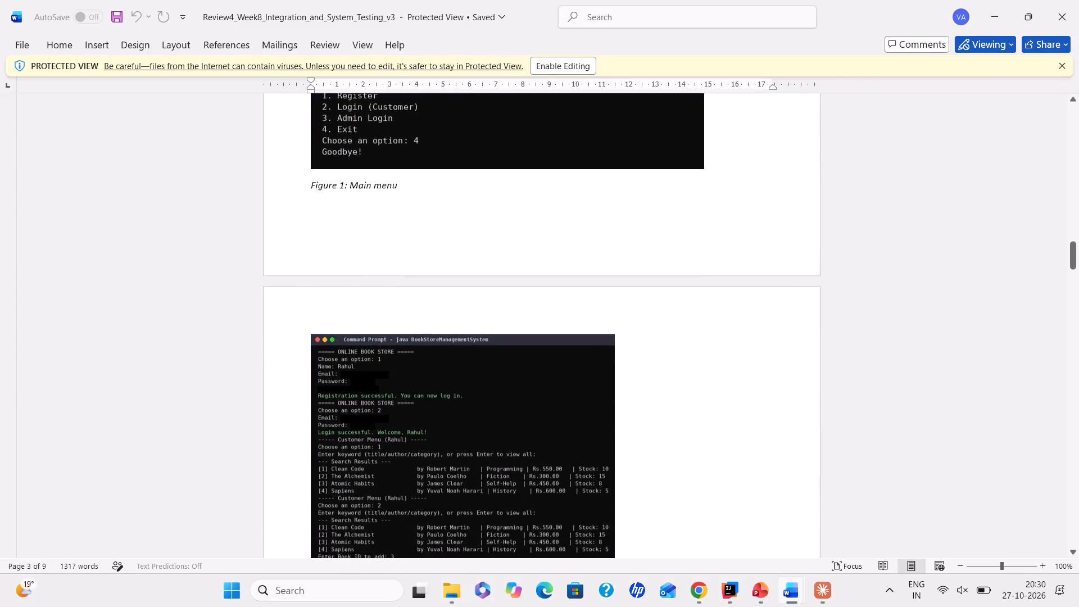
scroll(327, 257, down, 1)
Examine Review 4's remaining console output figures, from the full customer journey through to the teacher's review remarks.
scroll(327, 257, down, 2)
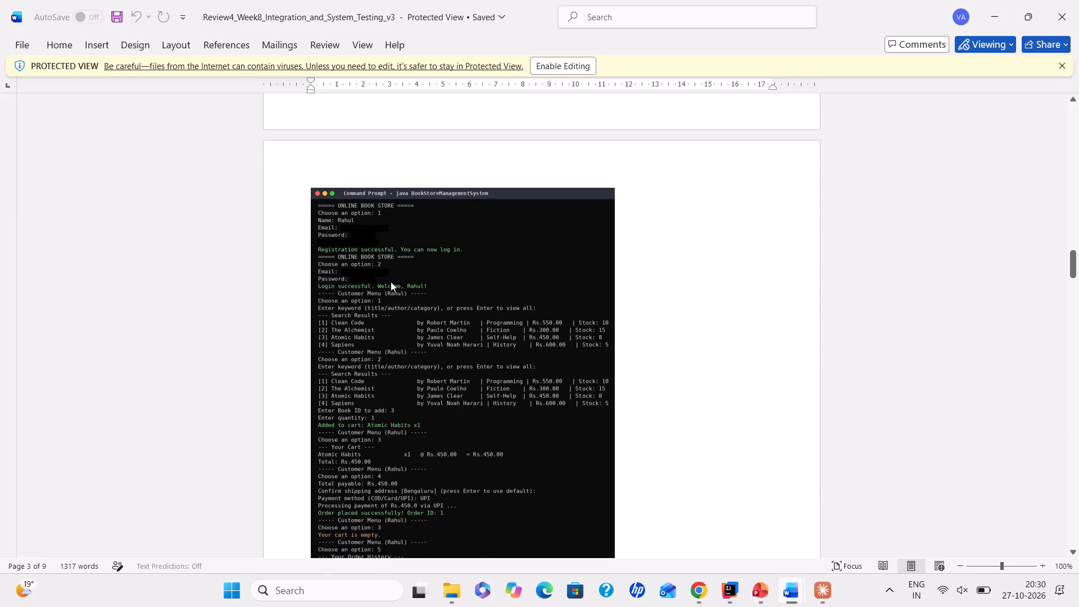
scroll(391, 282, down, 2)
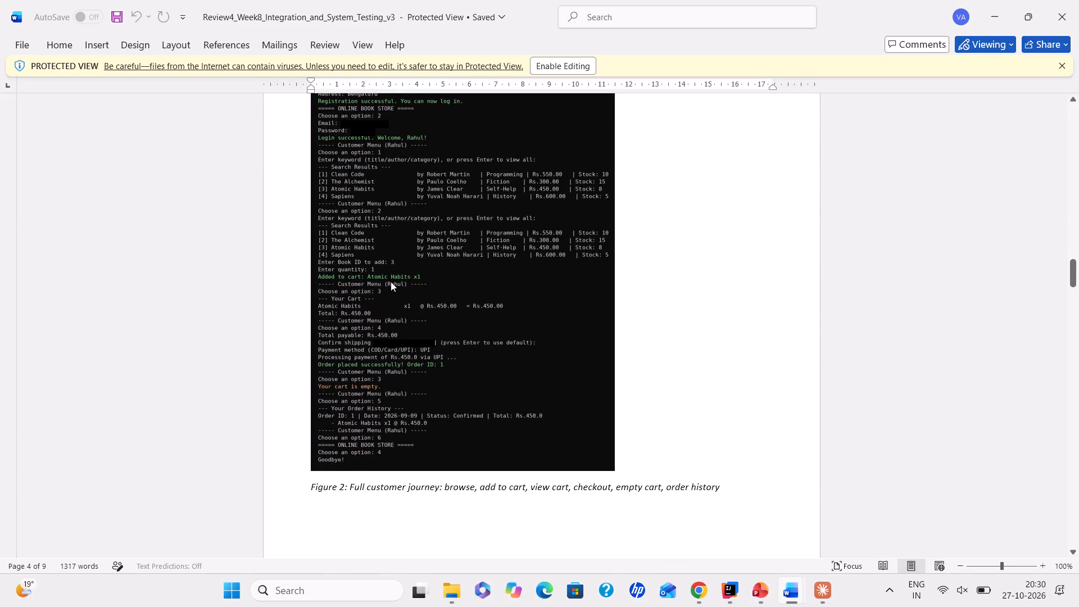
scroll(391, 282, down, 3)
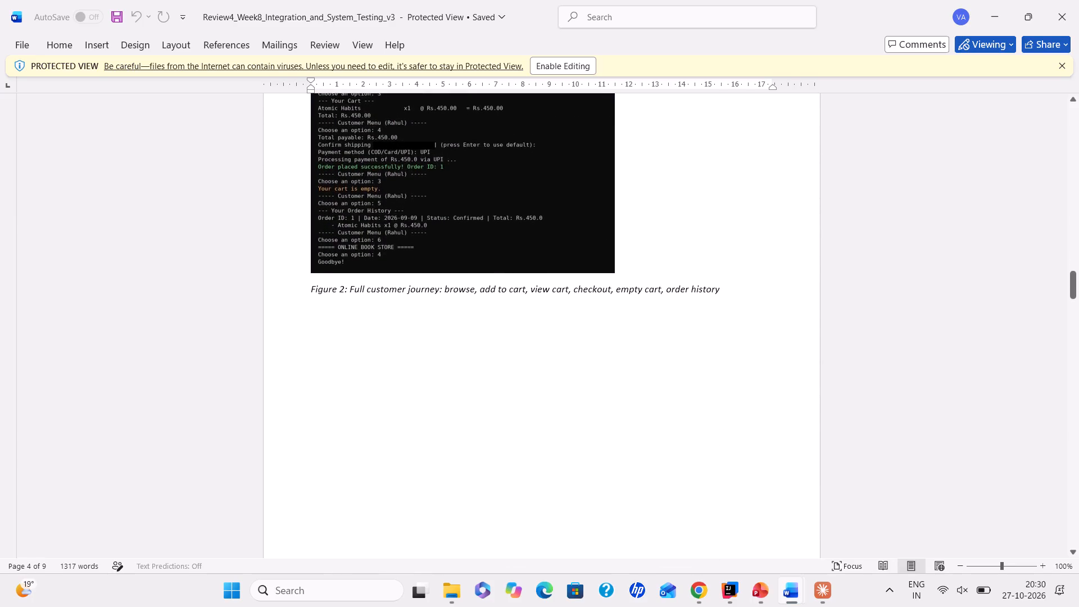
scroll(391, 282, down, 4)
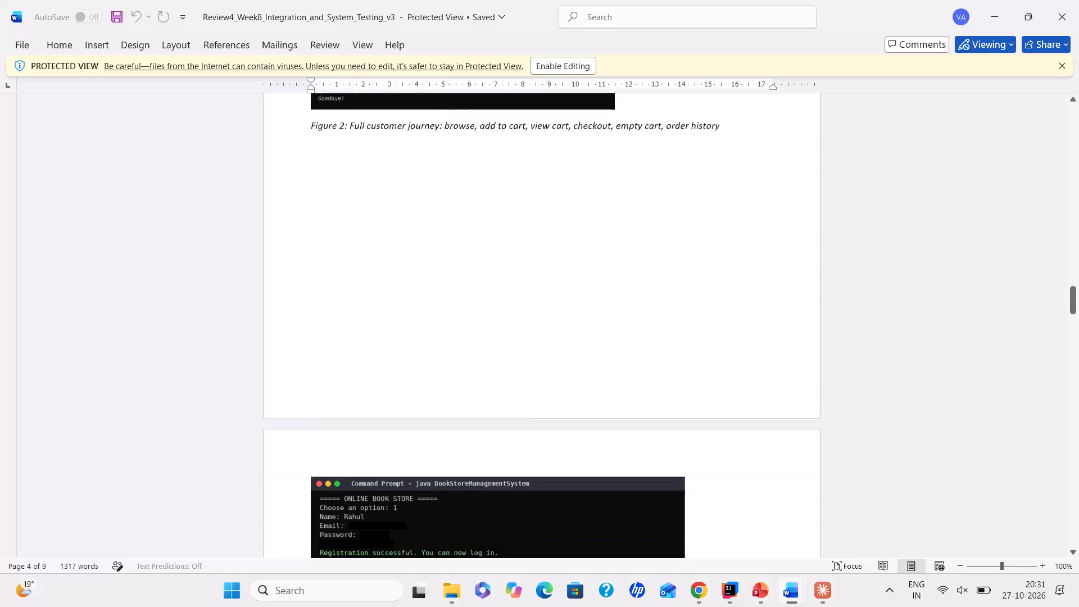
scroll(391, 282, down, 4)
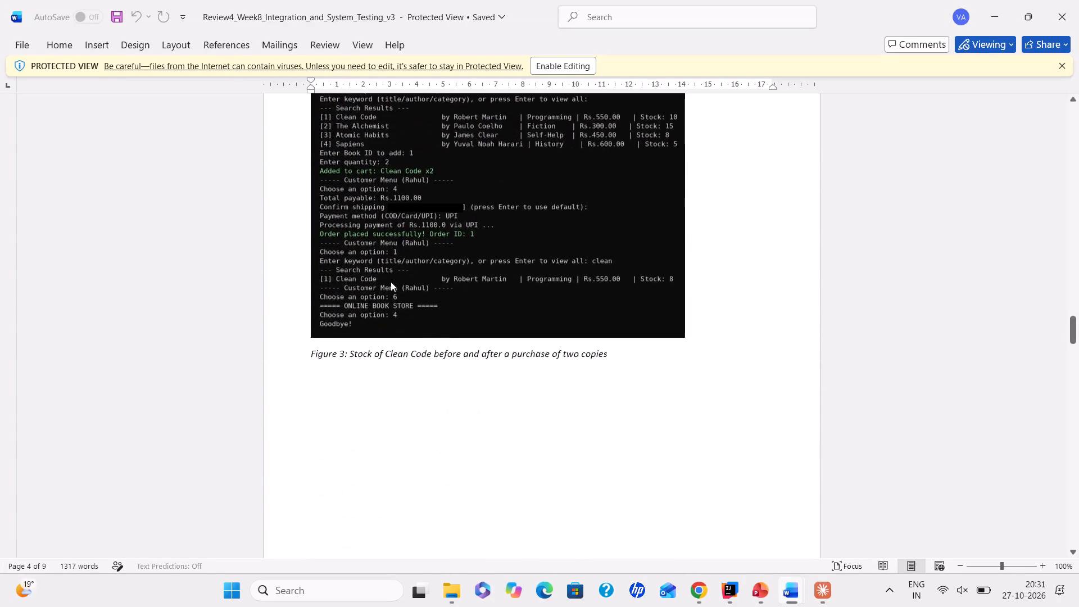
scroll(391, 282, down, 4)
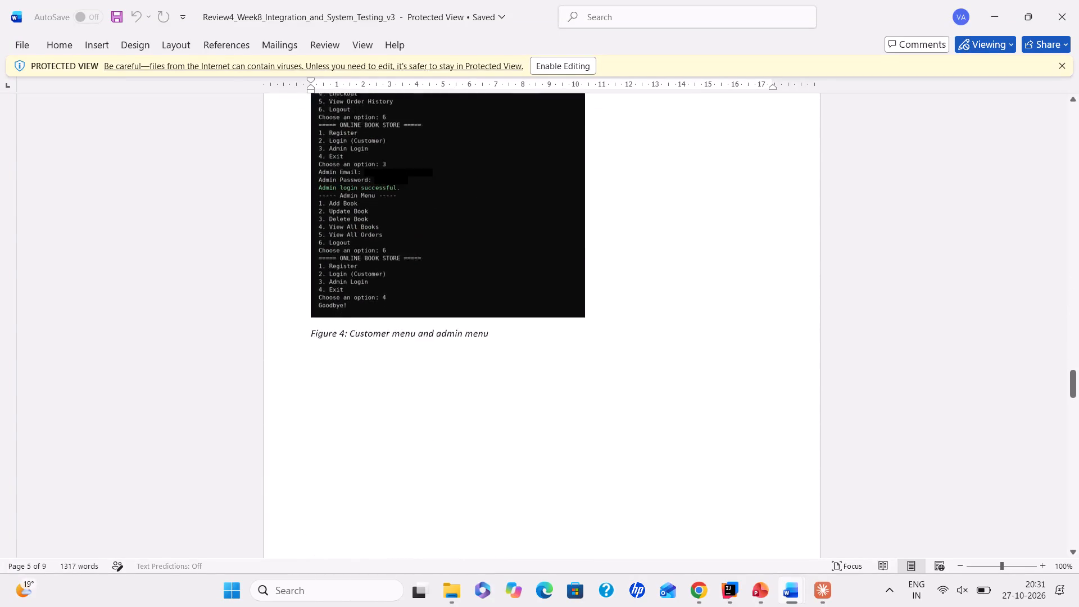
scroll(391, 282, down, 5)
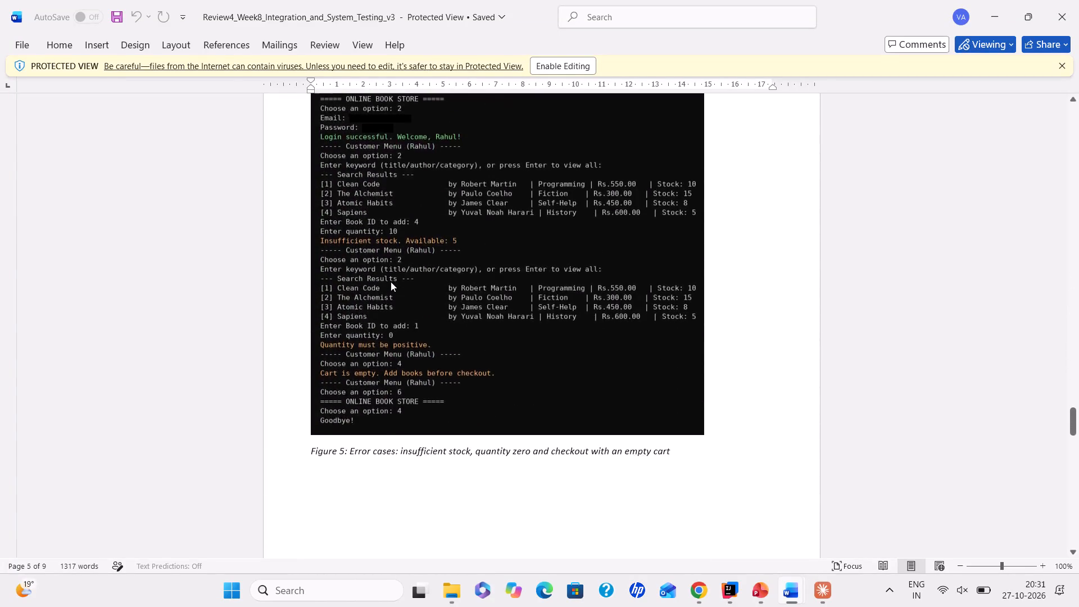
scroll(391, 282, down, 8)
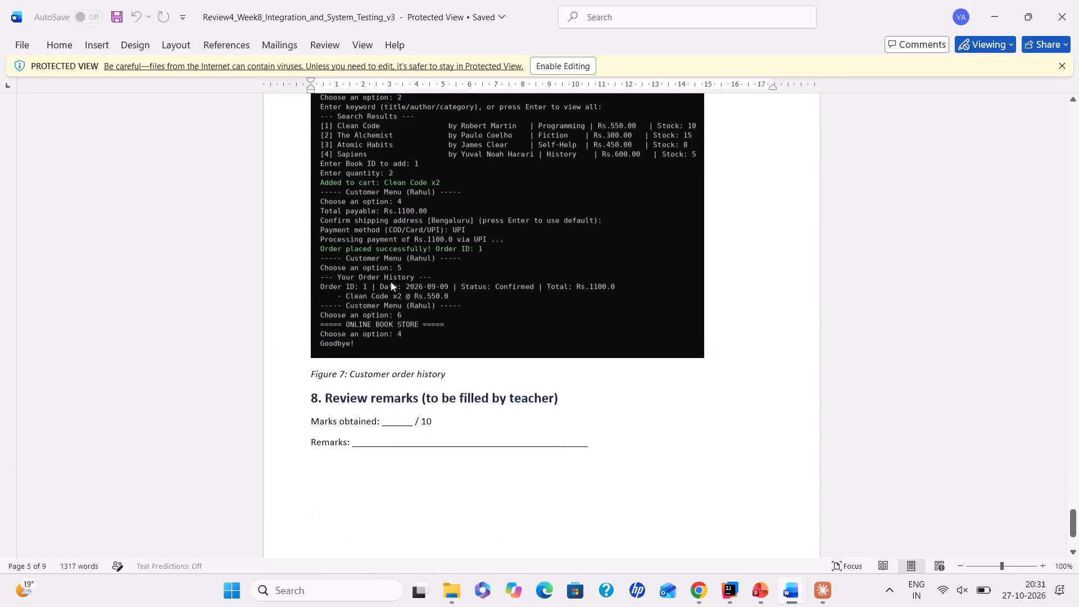
scroll(391, 282, down, 1)
Return to the start of Review 4 and re-read its team details, scope table, module integration outline and integration checklist.
scroll(391, 282, up, 6)
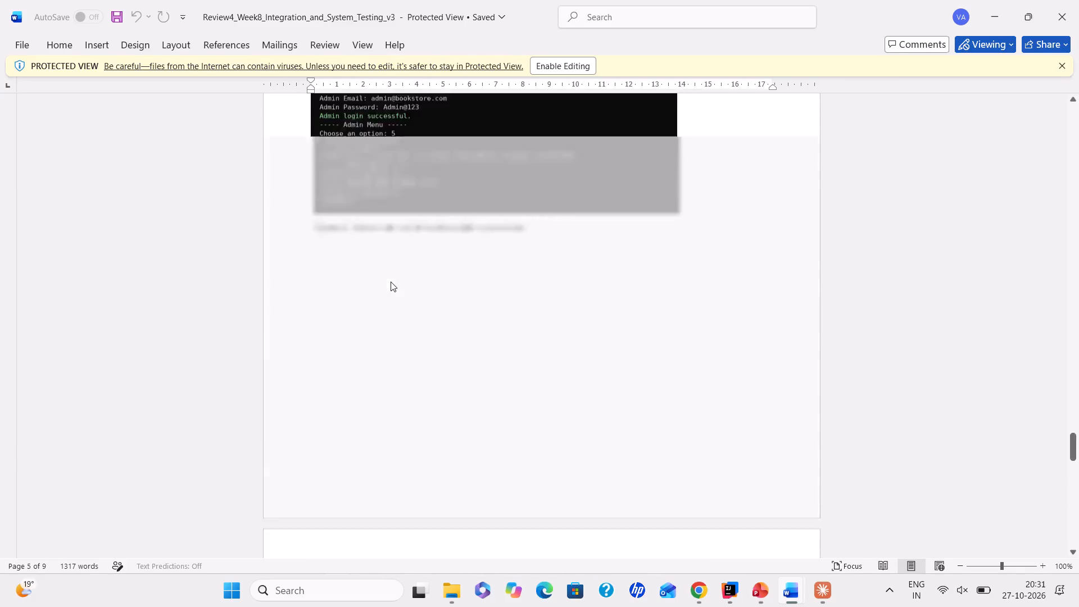
scroll(391, 282, up, 9)
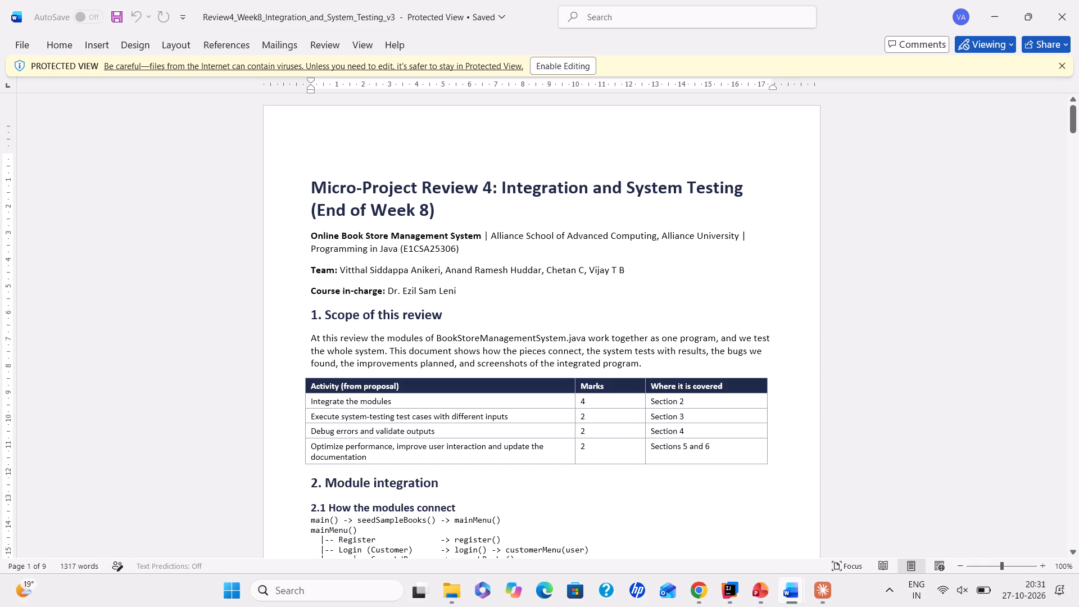
scroll(393, 533, down, 2)
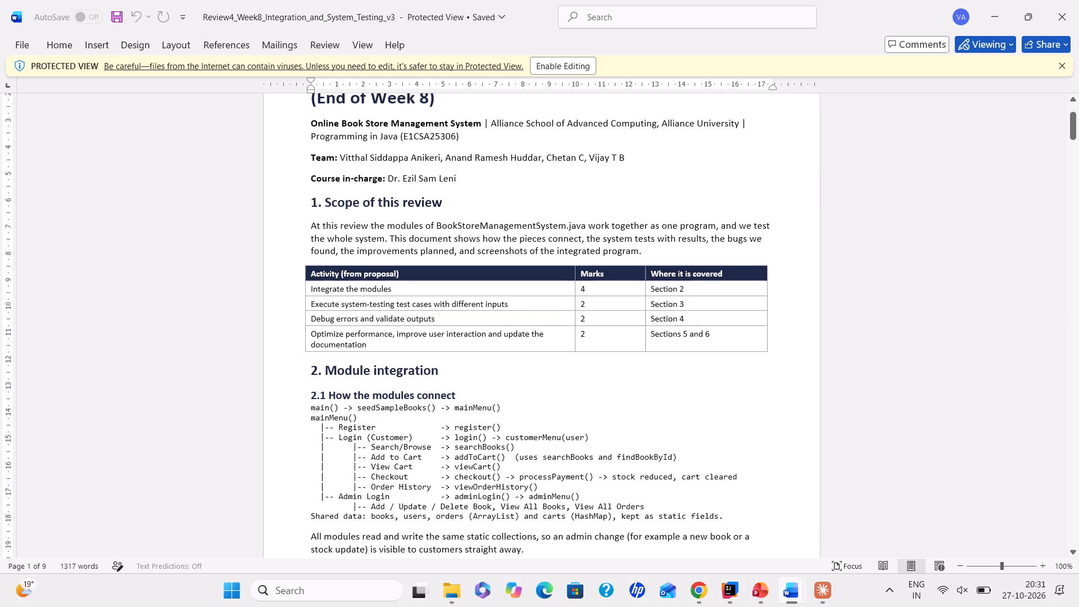
scroll(470, 473, down, 1)
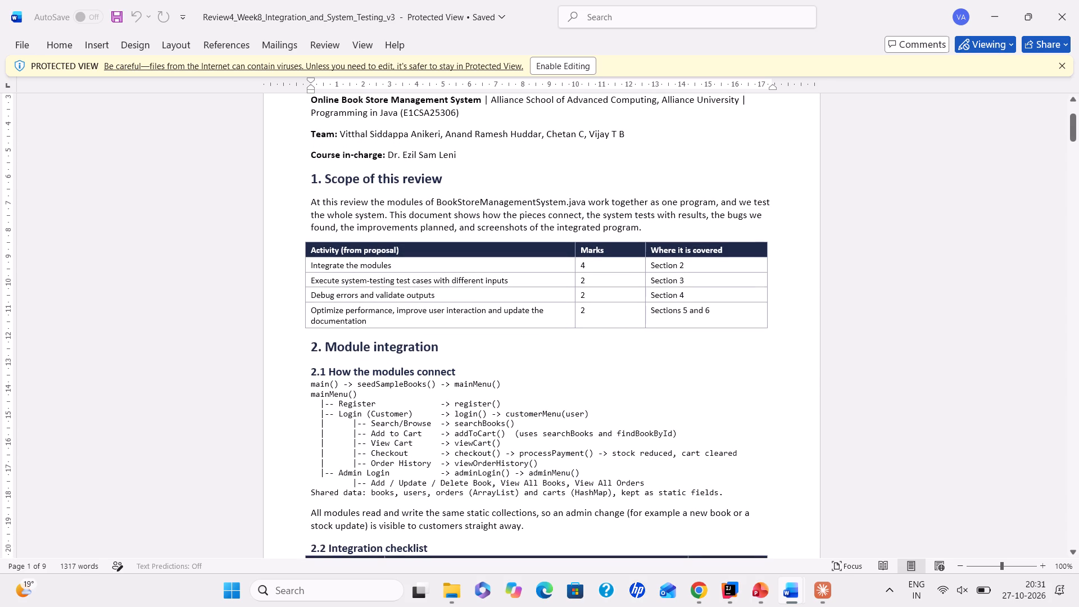
scroll(465, 491, down, 1)
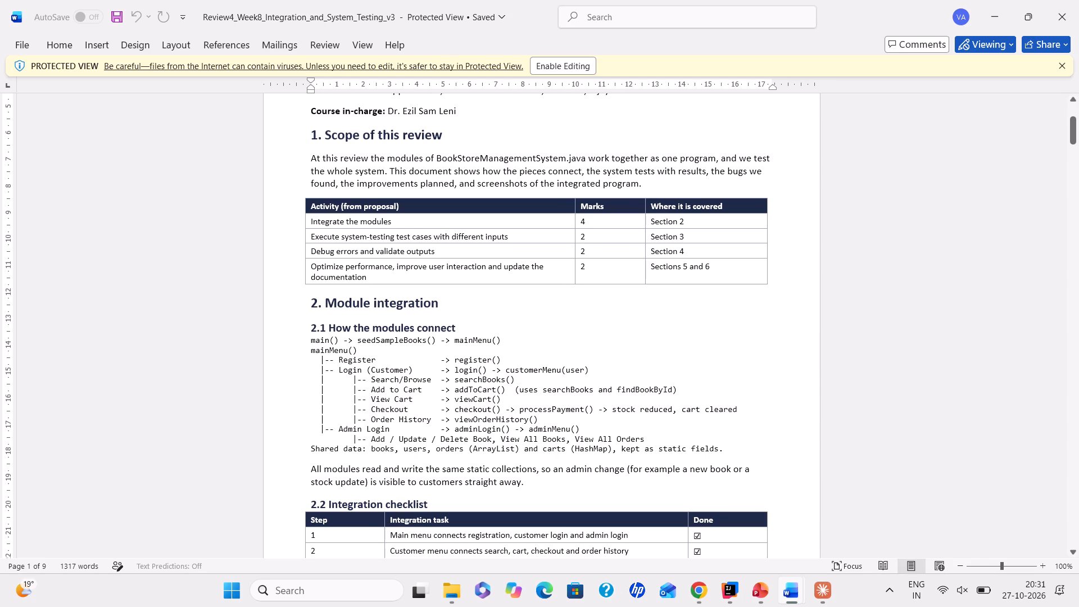
scroll(446, 491, down, 2)
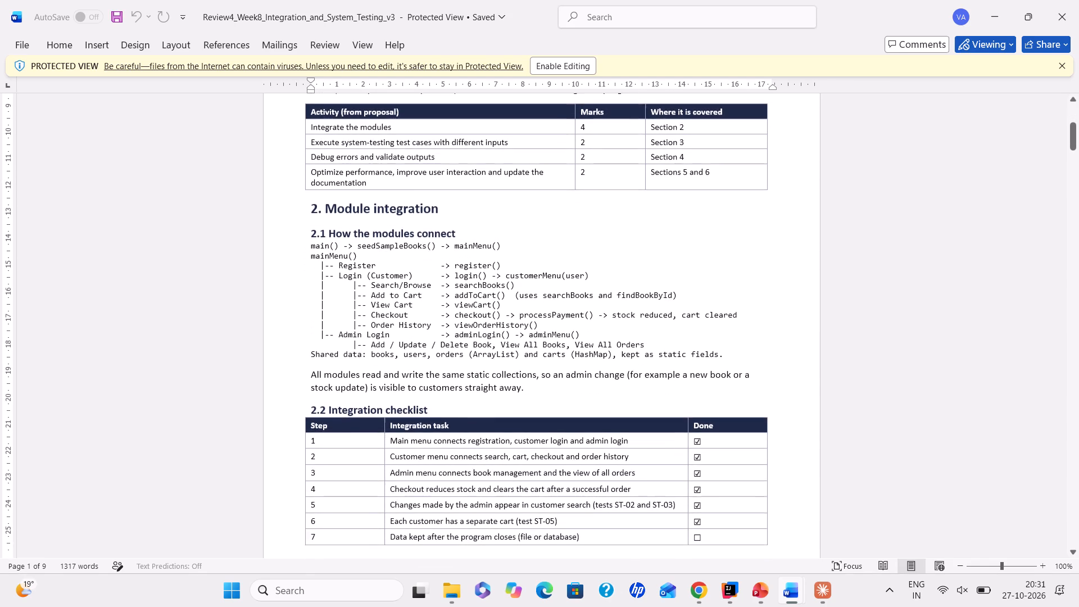
scroll(386, 457, down, 2)
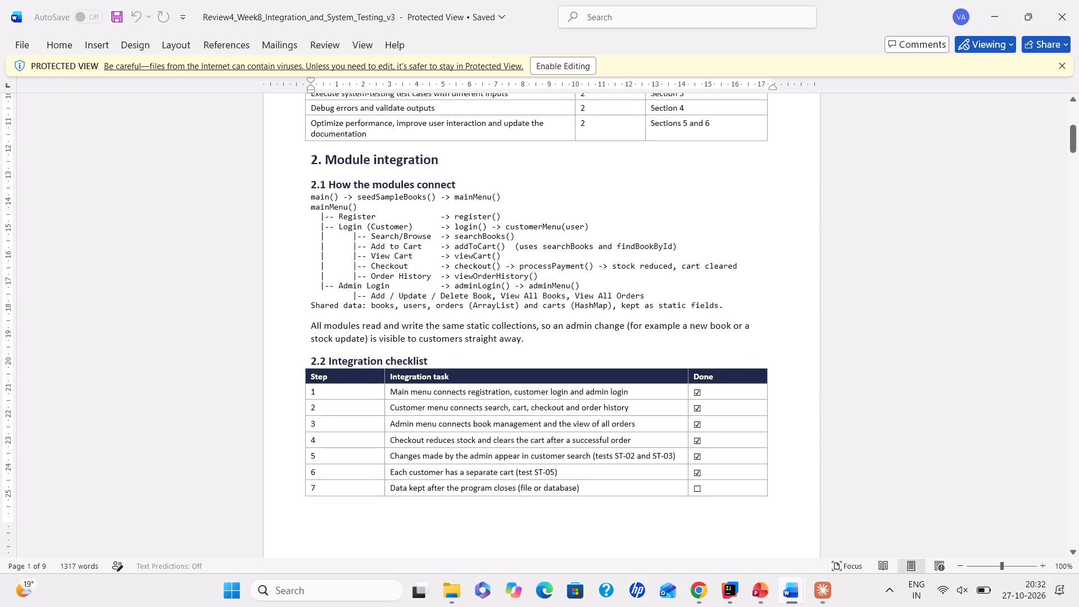
scroll(524, 484, down, 1)
scroll(433, 426, down, 1)
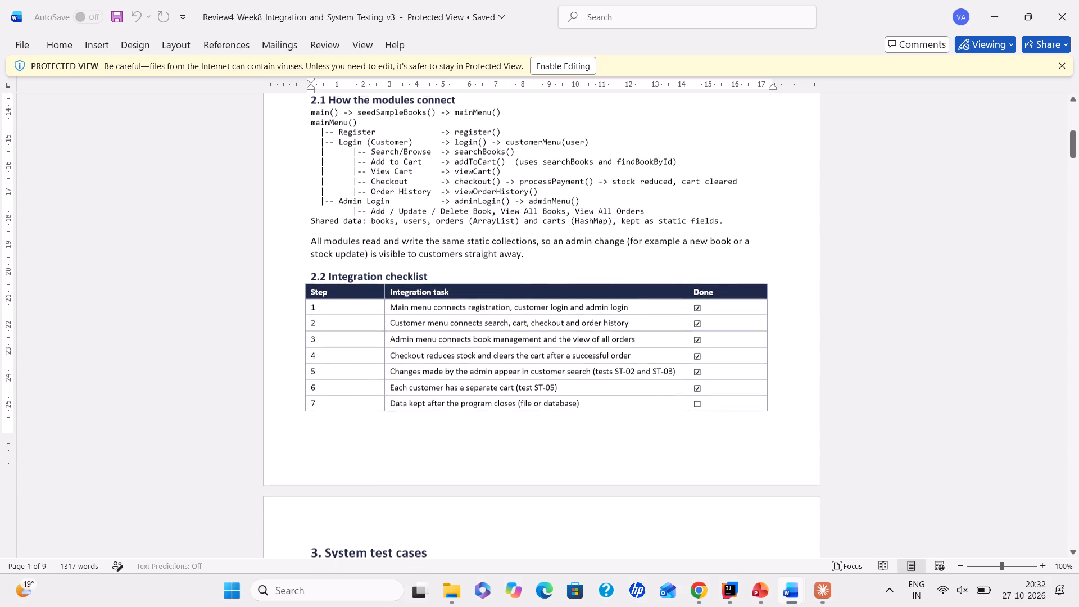
scroll(433, 426, down, 1)
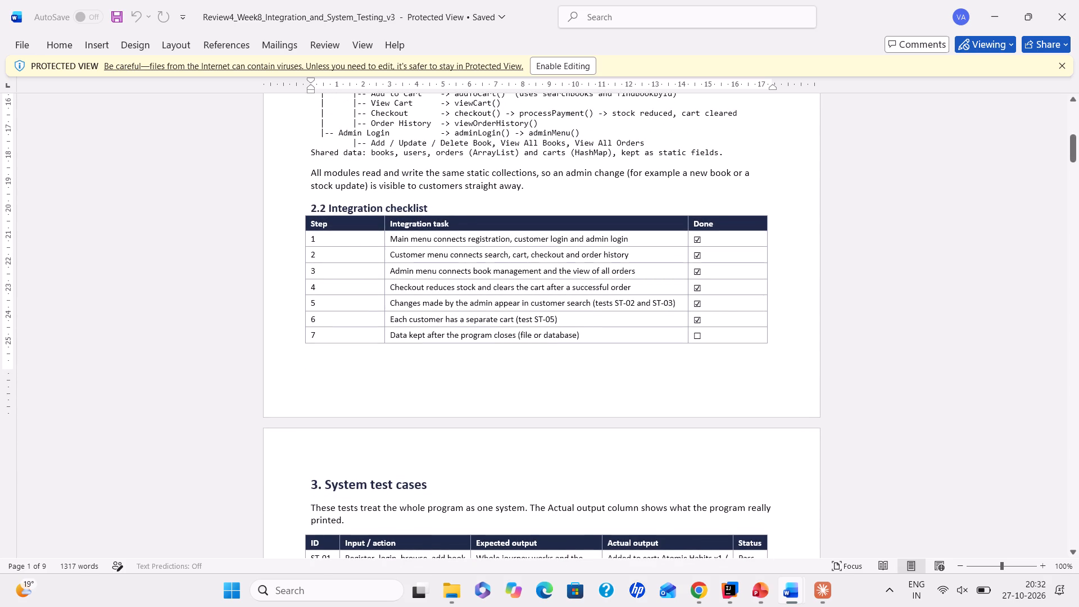
Recheck Review 4's system test cases, bug log and improvement tables, through to the error cases figure.
scroll(433, 426, down, 2)
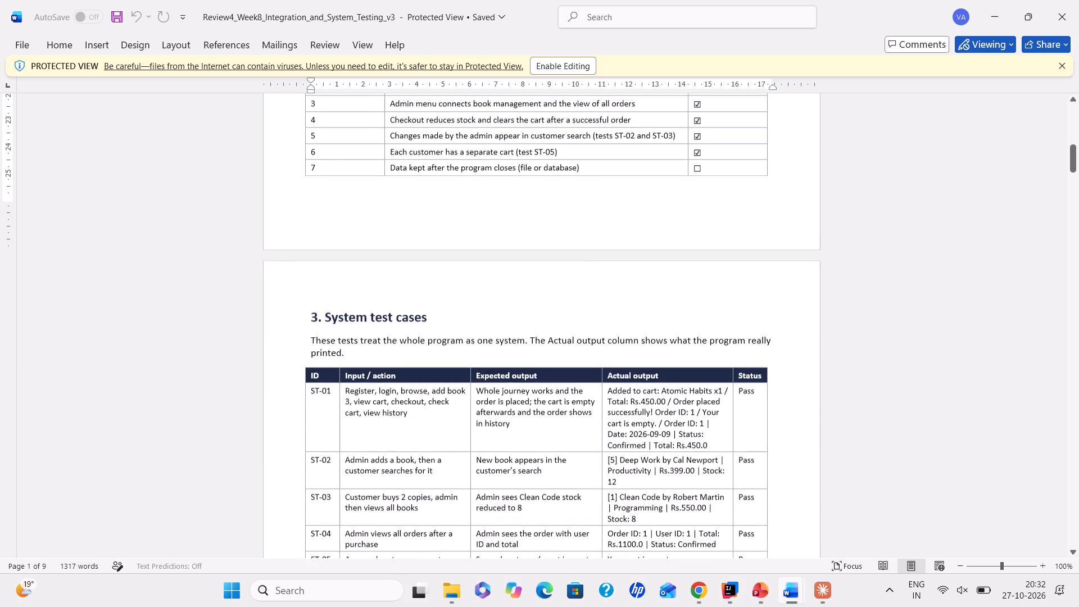
scroll(433, 426, down, 2)
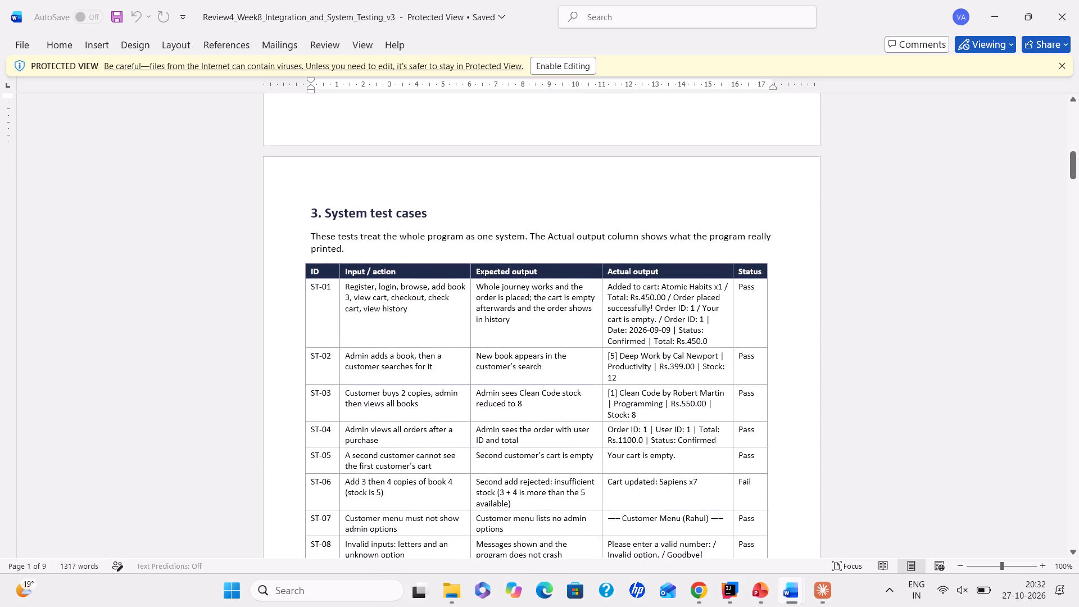
scroll(433, 426, down, 4)
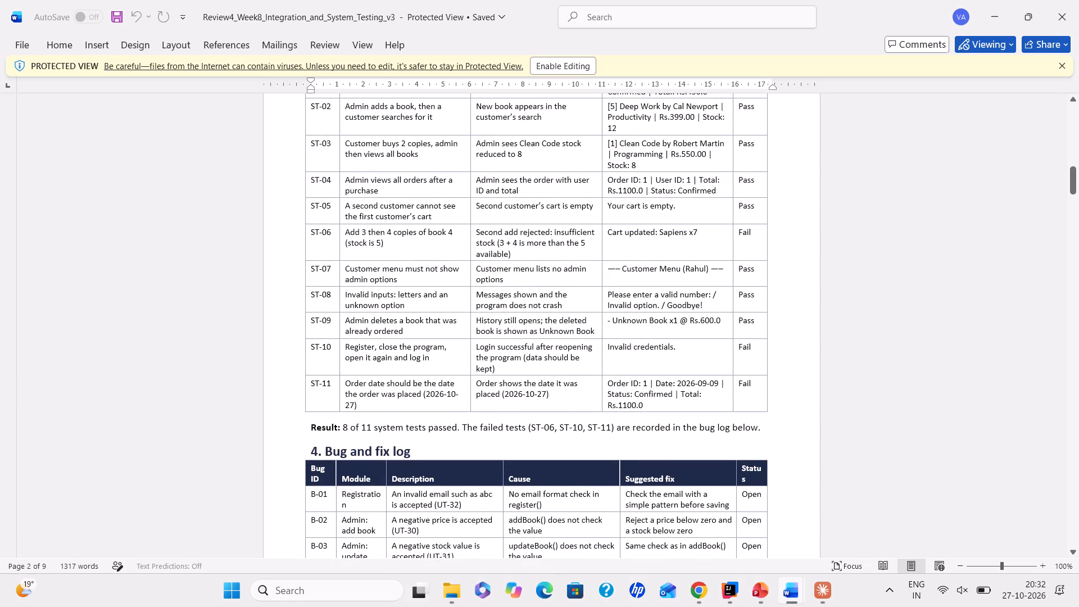
scroll(433, 426, down, 9)
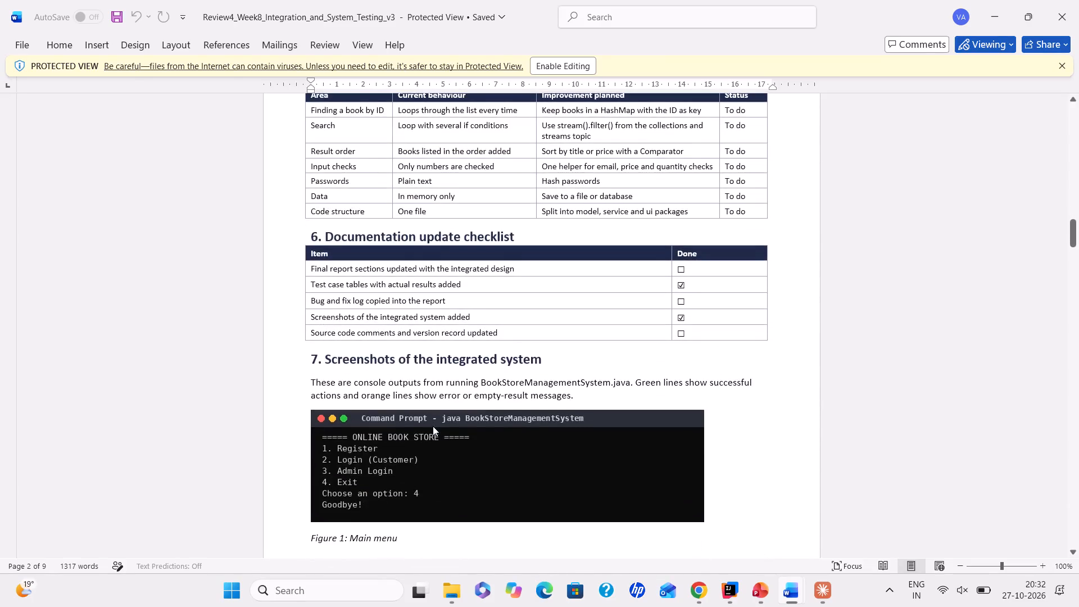
scroll(433, 426, down, 18)
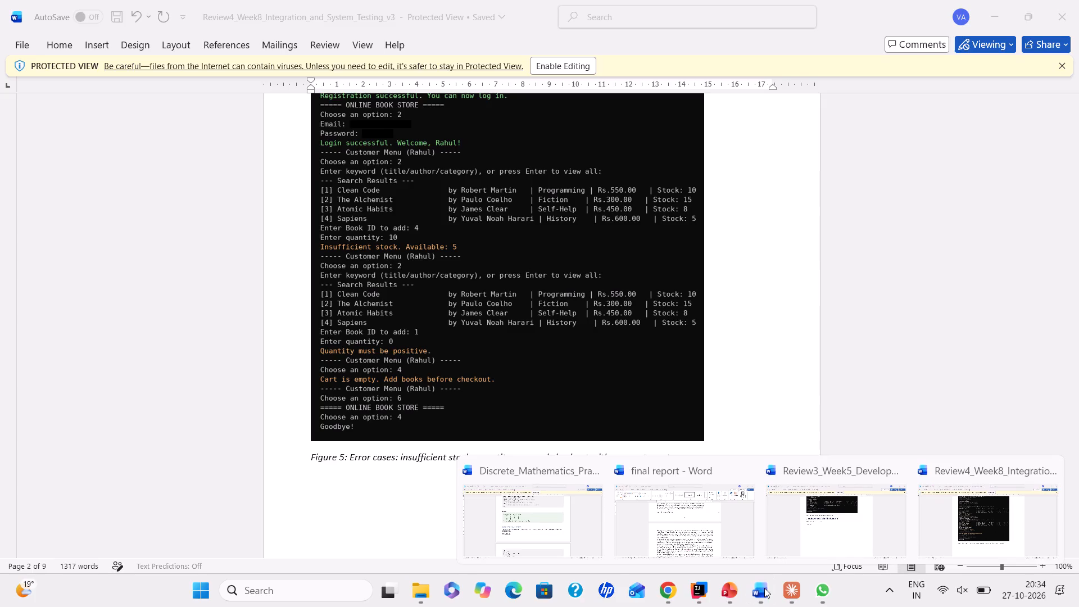
click(705, 538)
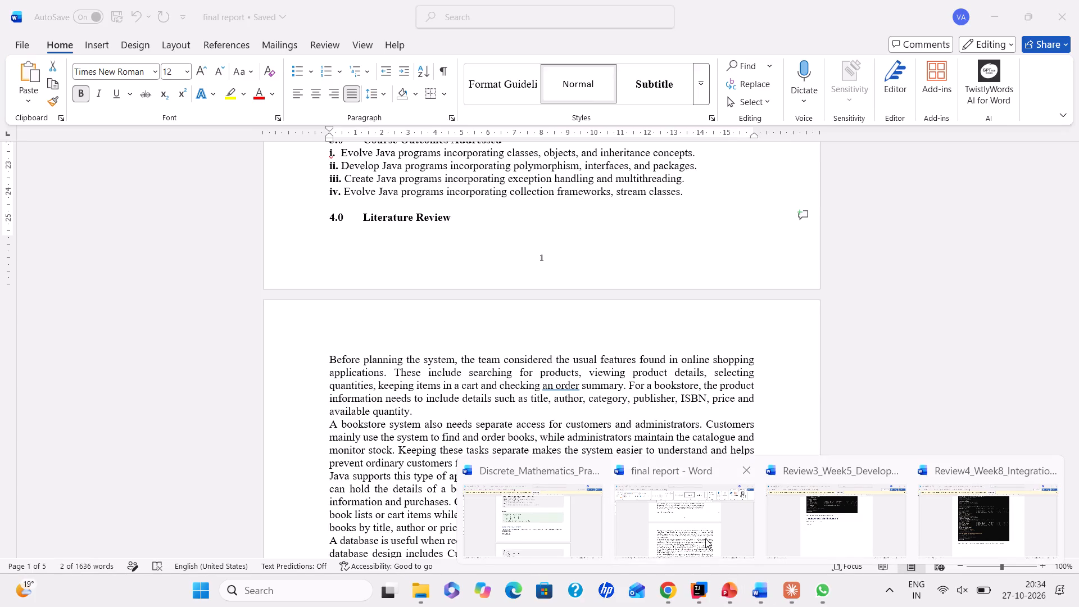
scroll(347, 354, down, 1)
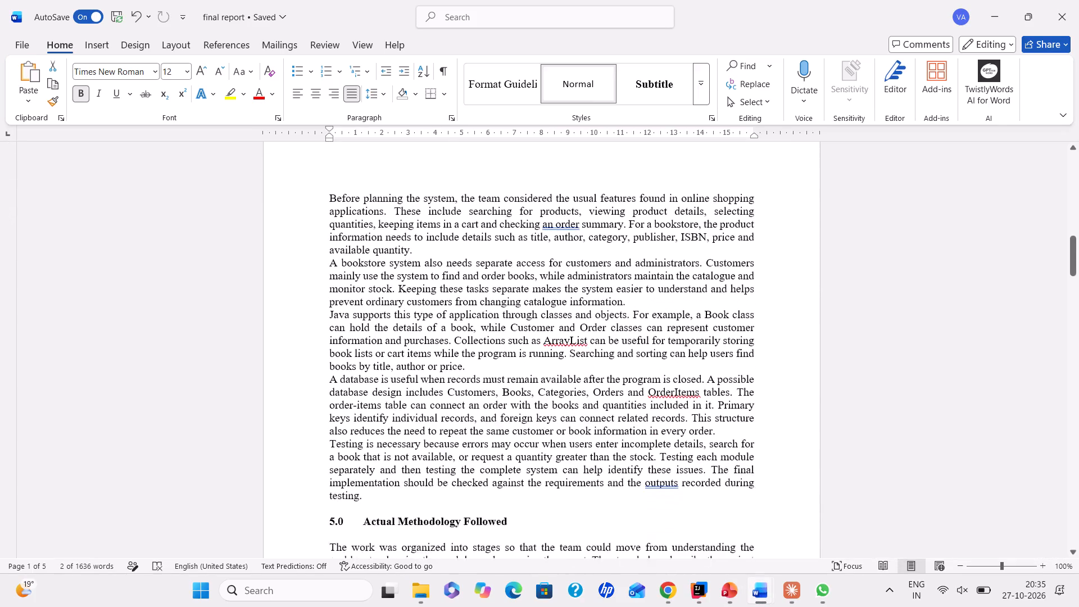
scroll(347, 354, down, 1)
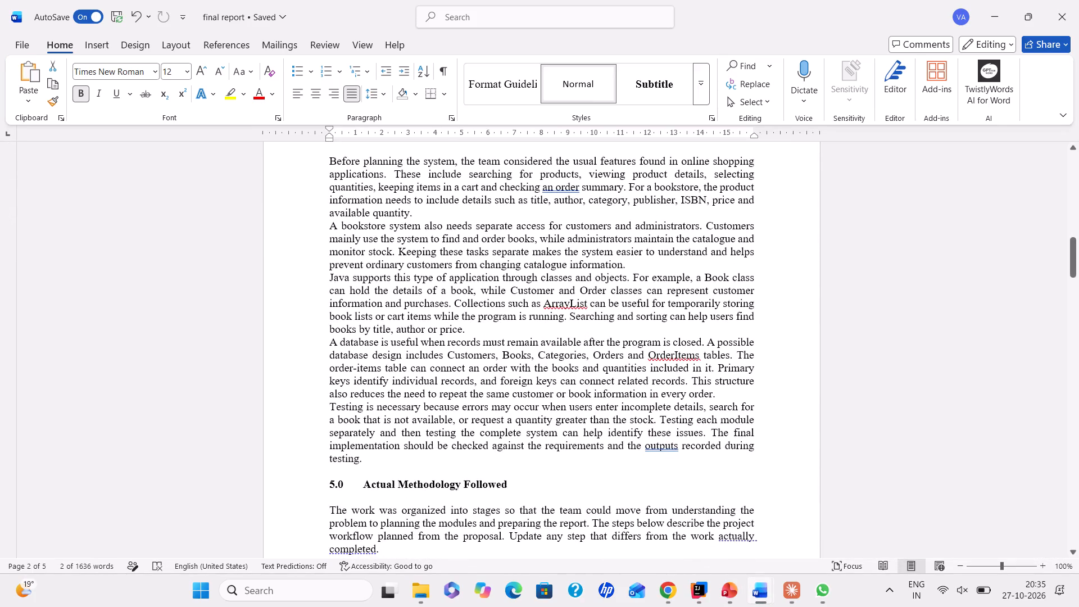
drag(329, 160, 365, 448)
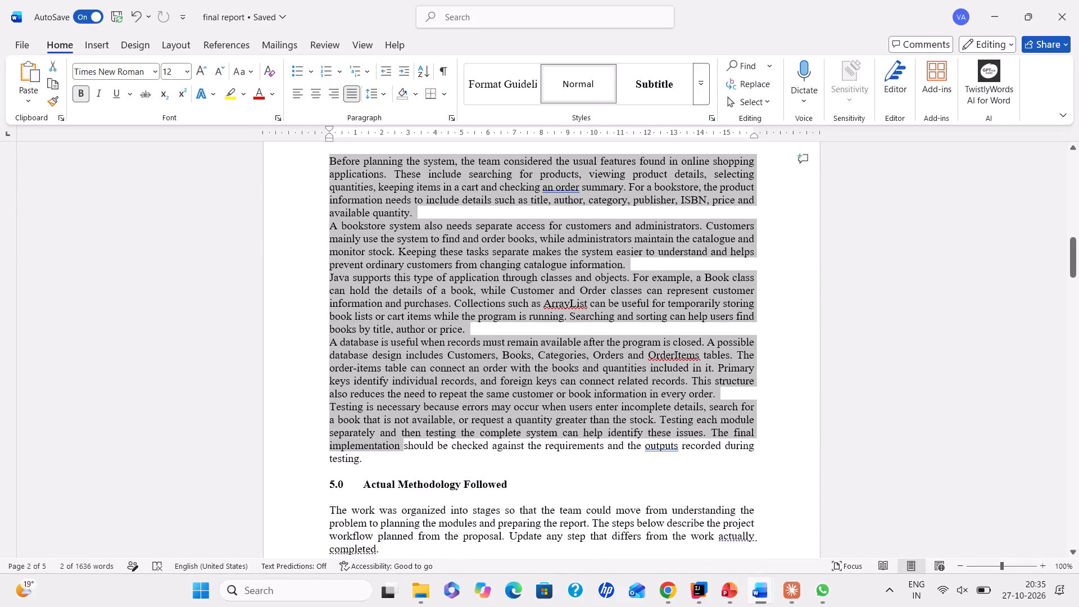
drag(365, 448, 366, 454)
key(BackSpace)
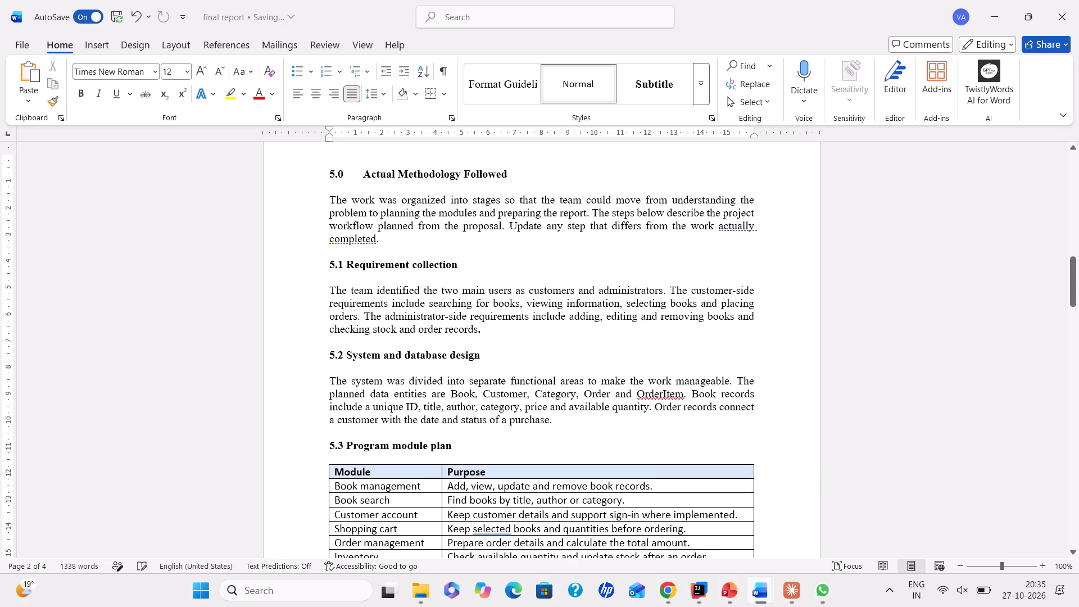
scroll(366, 454, up, 1)
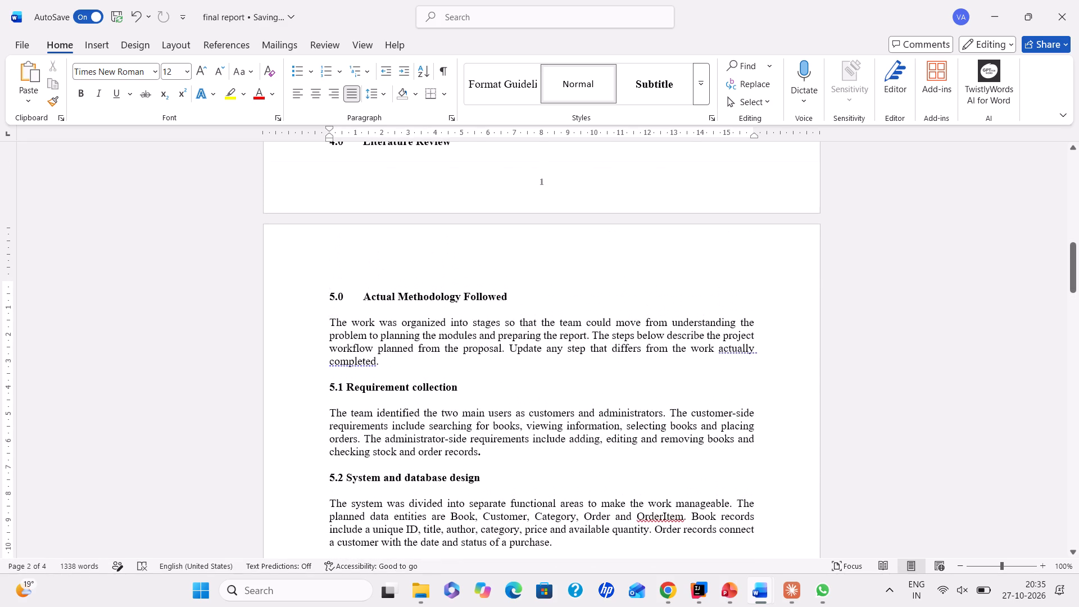
Push the 4.0 Literature Review heading onto the top of page 2 by adding blank lines above it.
scroll(366, 454, up, 1)
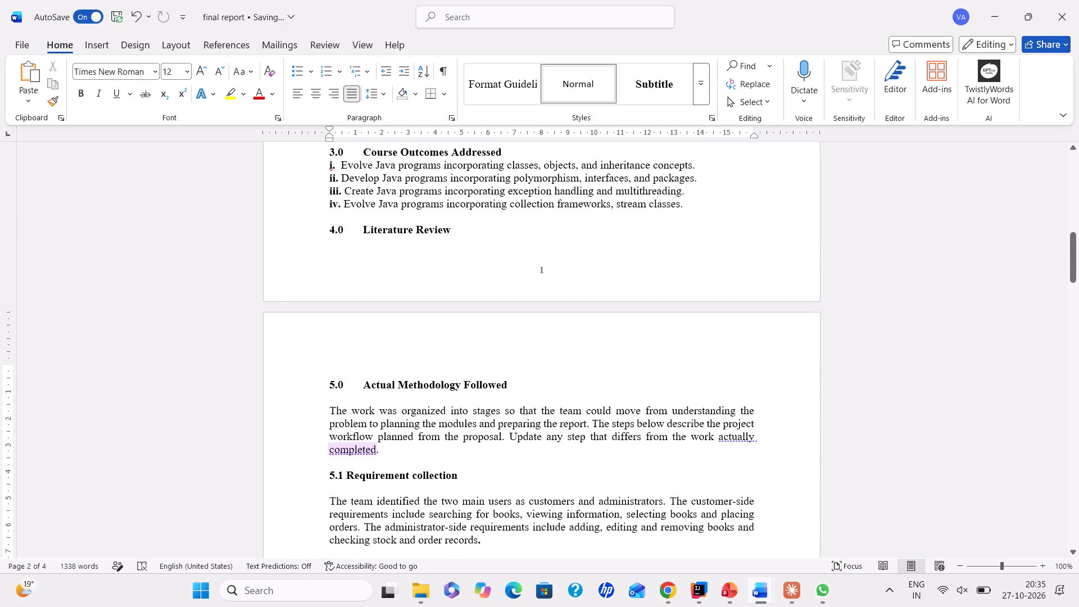
click(328, 225)
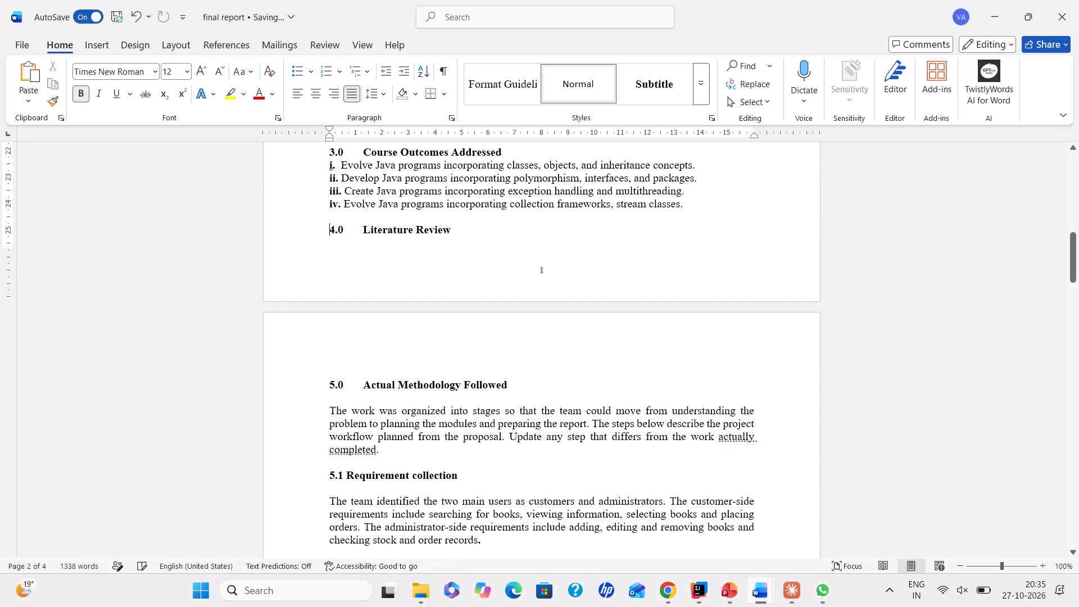
key(Return)
key(Return)
key(Return)
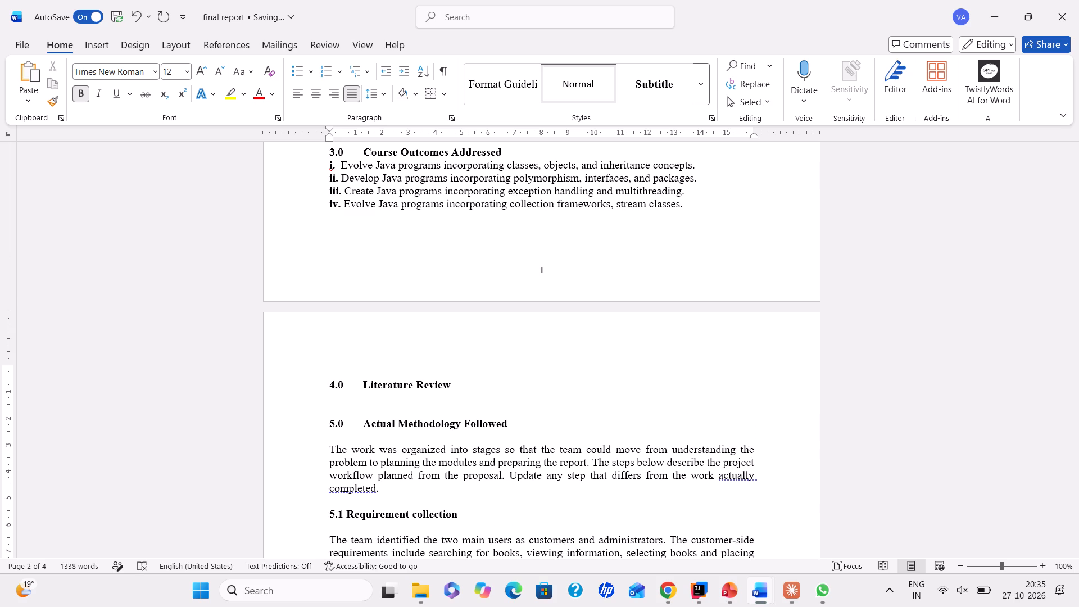
Paste the copied Literature Review text beneath the 4.0 Literature Review heading.
key(Right)
key(Right)
key(Right)
key(Right)
key(Right)
key(Right)
key(Right)
key(Right)
key(Right)
key(Right)
key(Right)
key(Right)
key(Right)
key(Right)
key(Right)
key(Right)
key(Right)
key(Right)
key(Right)
key(Right)
key(Right)
key(Right)
key(Return)
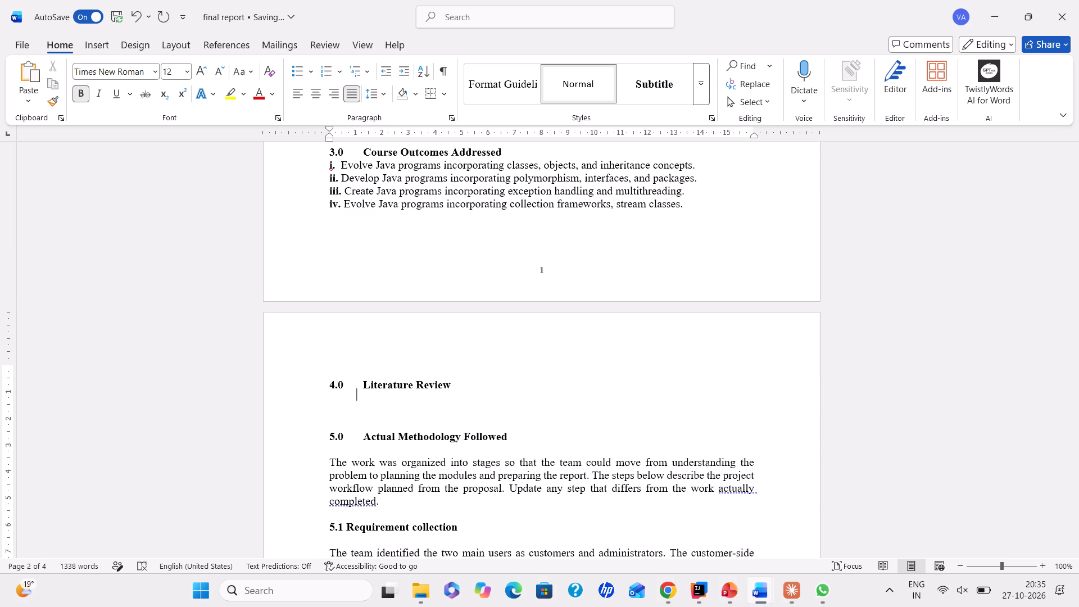
key(Return)
key(space)
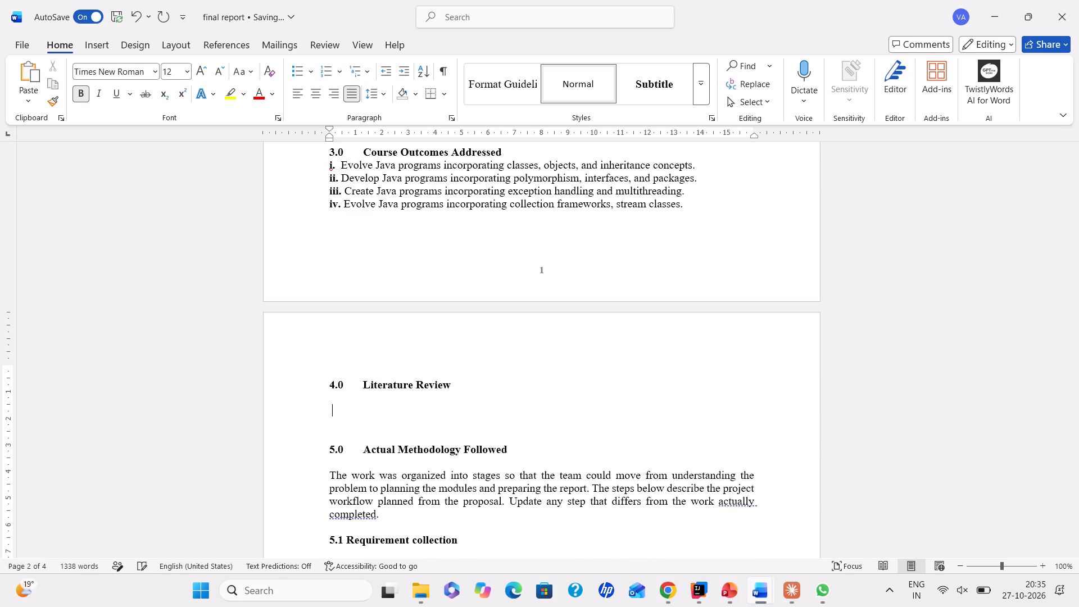
key(space)
key(ctrl+v)
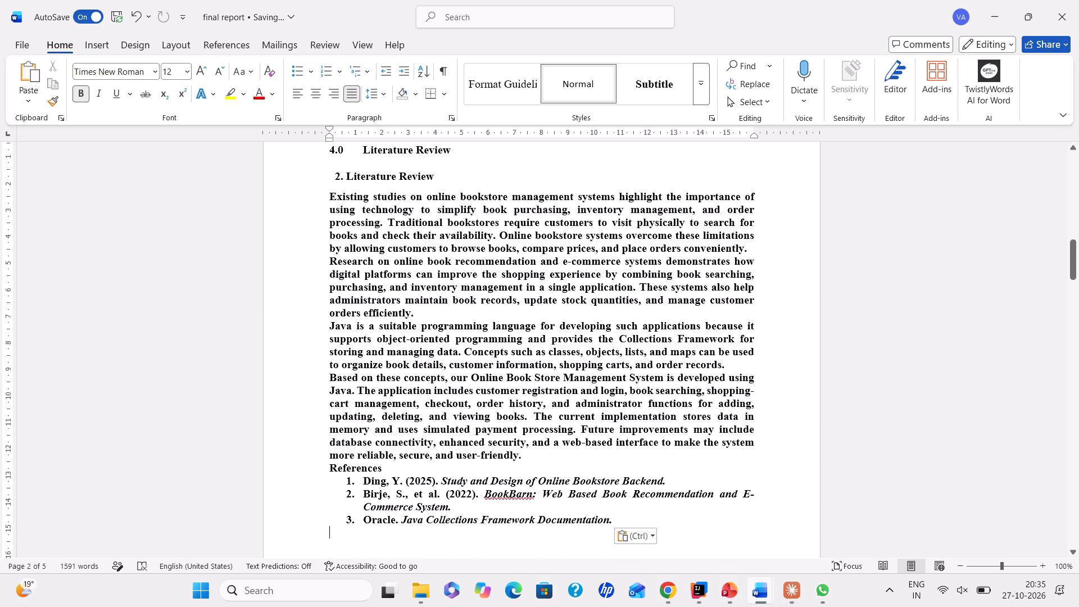
Delete the pasted duplicate heading "2. Literature Review" and the blank lines around it under the 4.0 heading.
drag(334, 175, 473, 179)
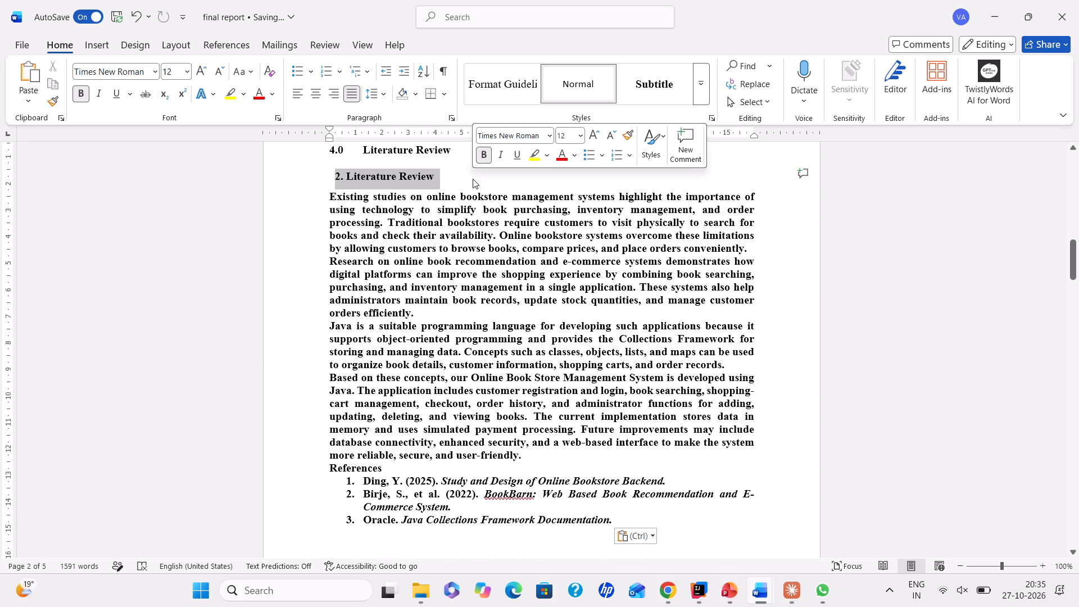
key(BackSpace)
key(BackSpace)
key(BackSpace)
key(BackSpace)
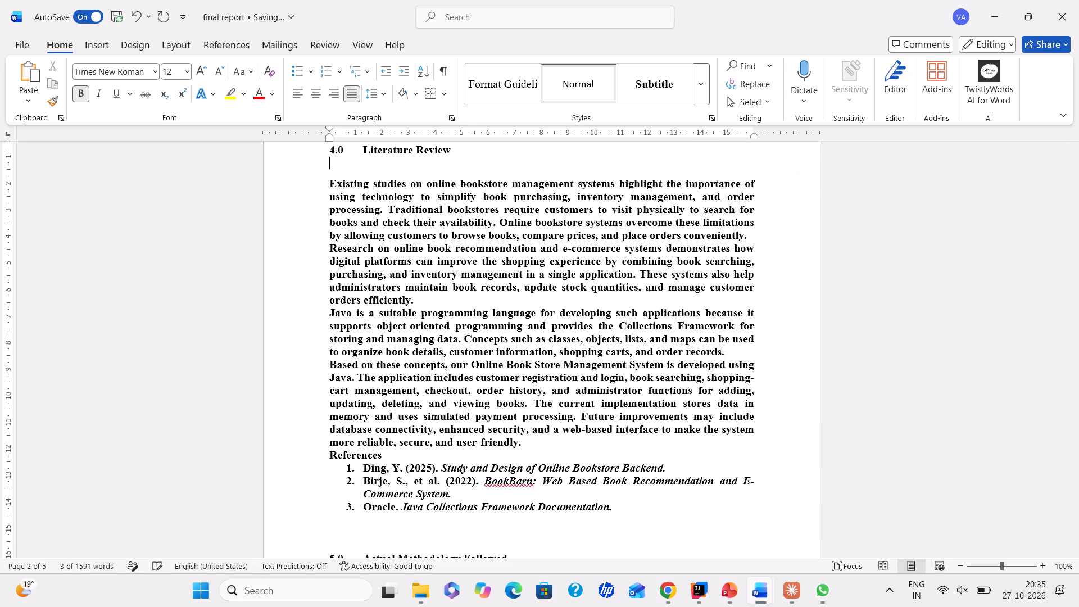
key(BackSpace)
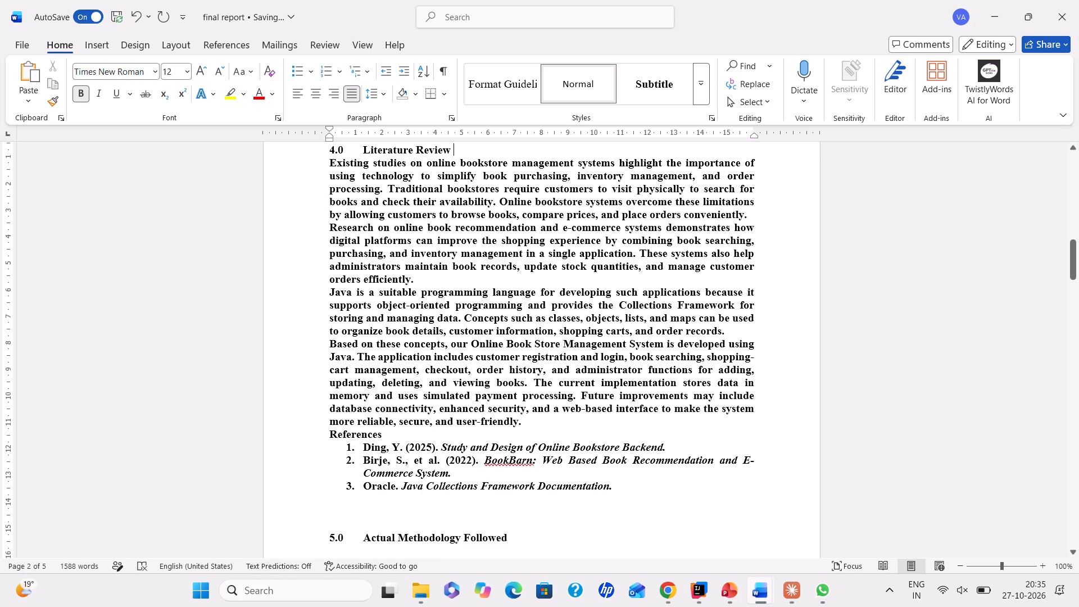
Delete the three reference entries and the References heading at the end of the pasted Literature Review.
drag(344, 449, 641, 489)
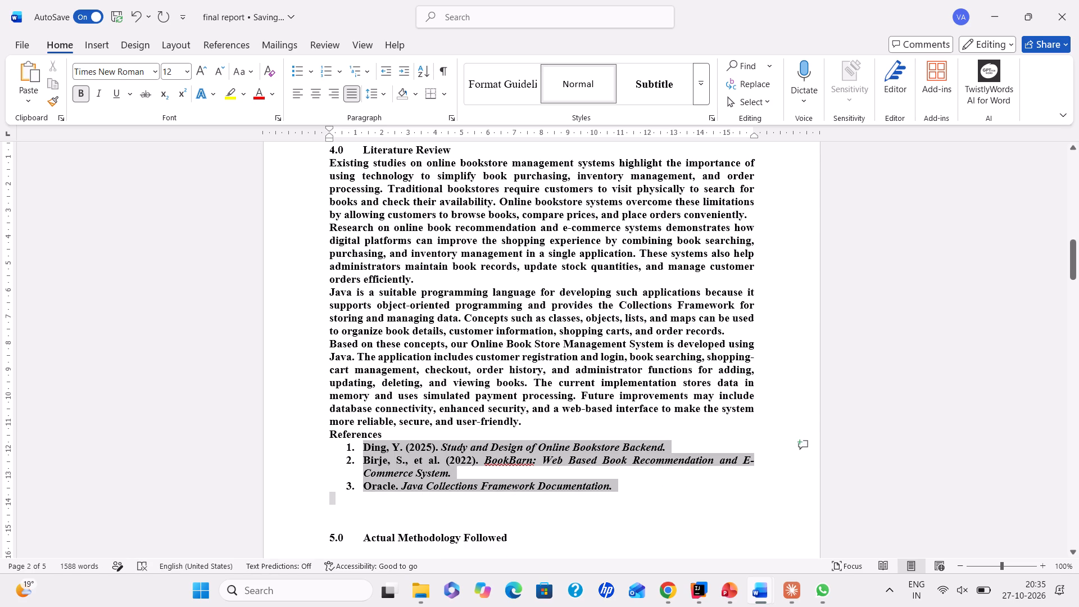
drag(641, 489, 644, 484)
key(BackSpace)
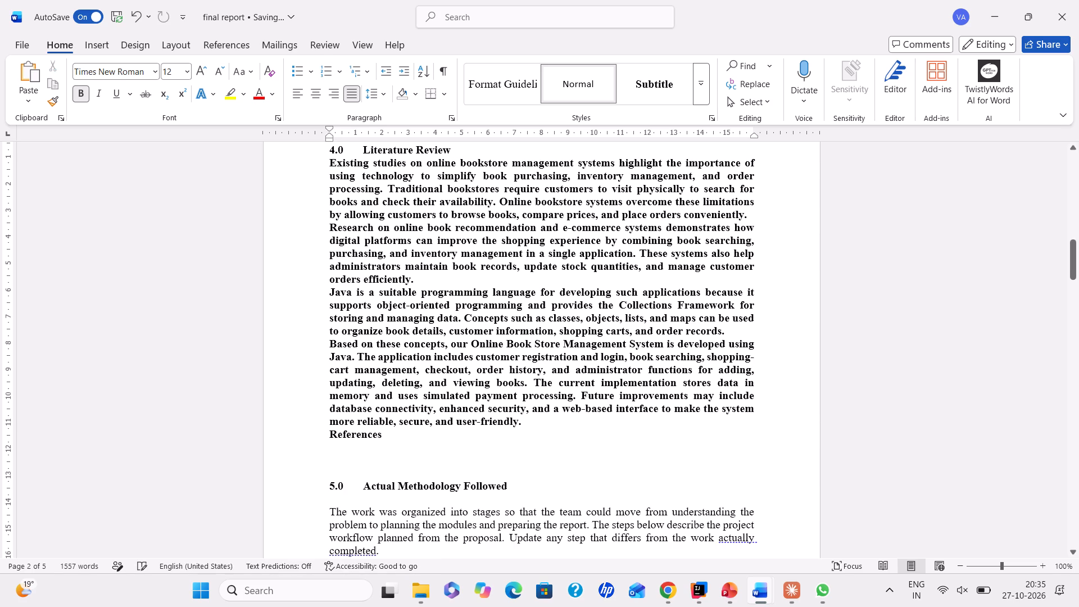
click(398, 443)
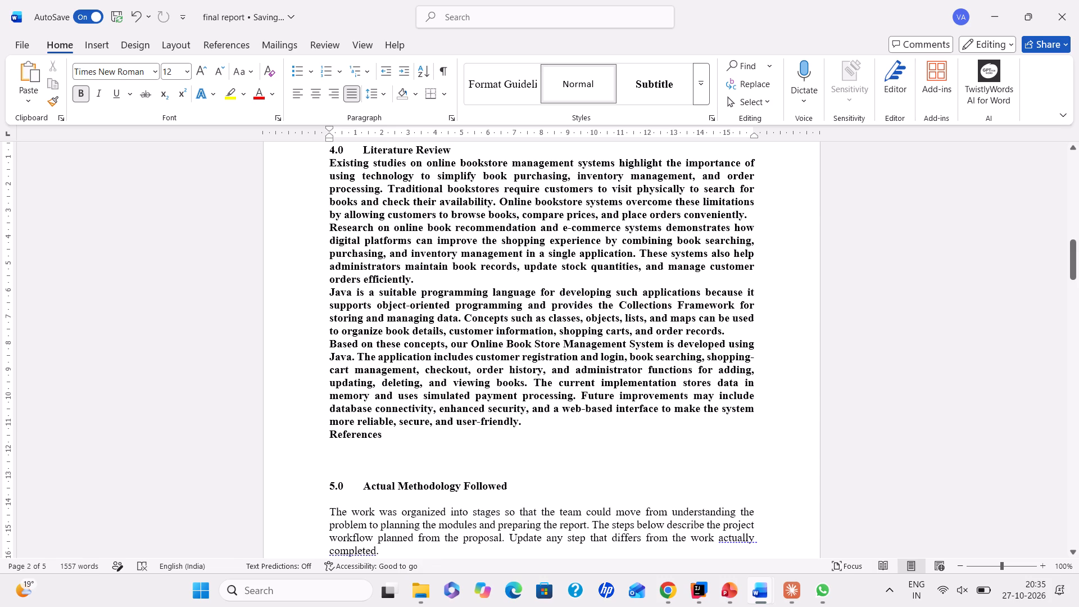
click(391, 435)
key(BackSpace)
key(BackSpace)
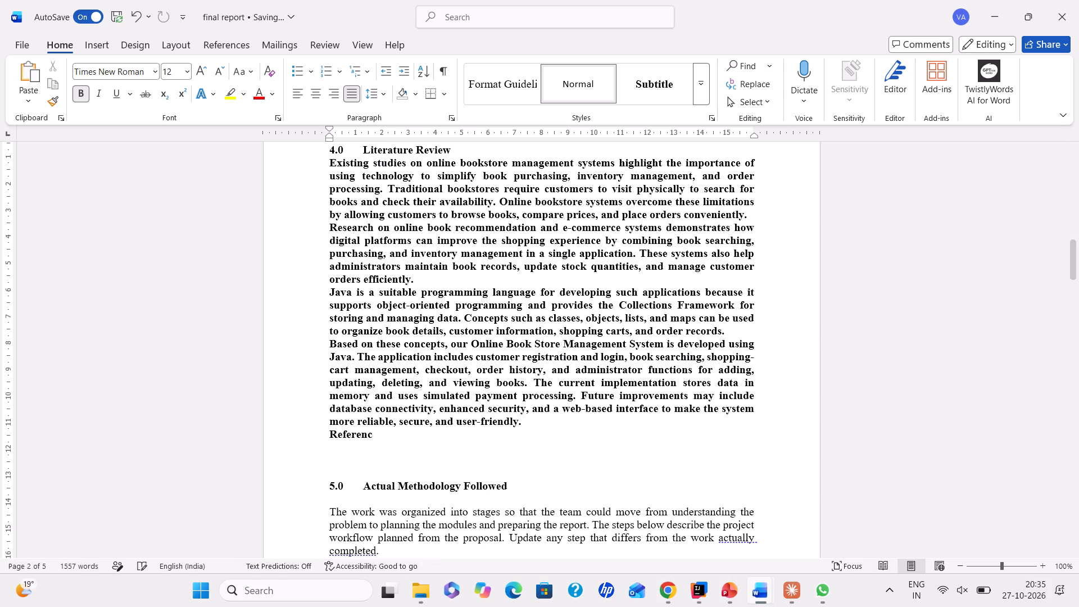
key(BackSpace)
key(BackSpace)
key(BackSpace)
key(BackSpace)
key(BackSpace)
key(BackSpace)
key(BackSpace)
key(BackSpace)
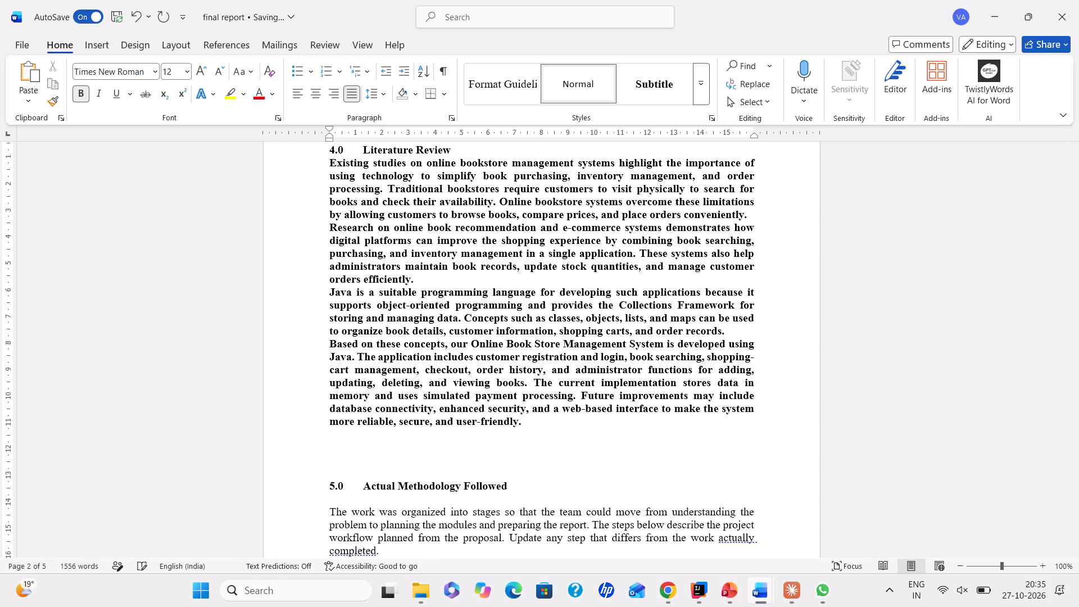
Remove the surplus blank lines between the Literature Review text and the 5.0 Actual Methodology Followed heading.
key(Down)
key(Down)
key(Down)
key(BackSpace)
key(BackSpace)
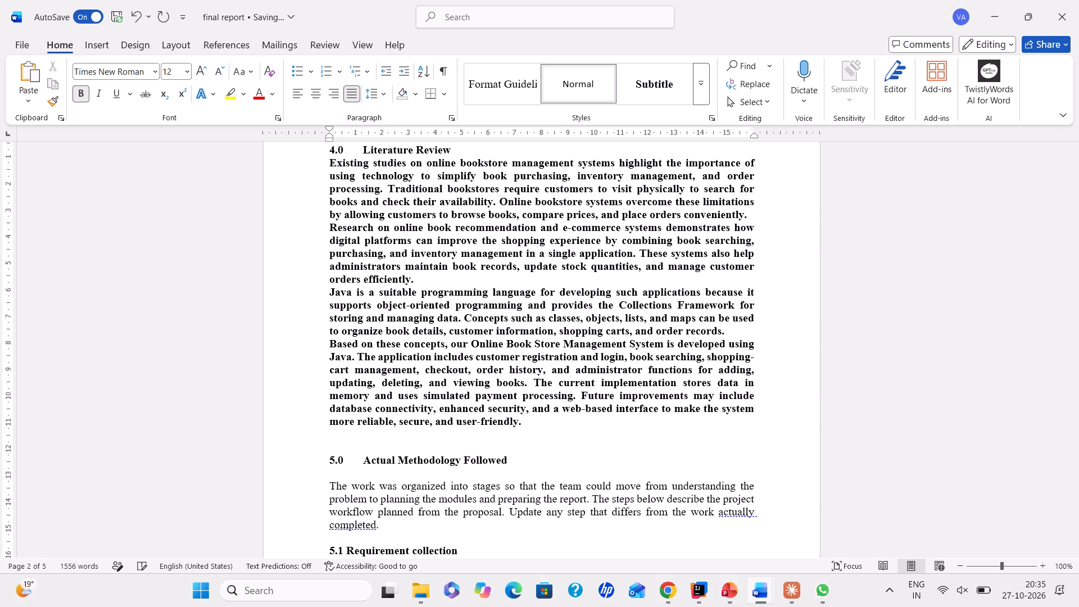
key(BackSpace)
Add a blank line between the 4.0 Literature Review heading and its text, and start the heading on page 2's first line.
scroll(398, 368, up, 1)
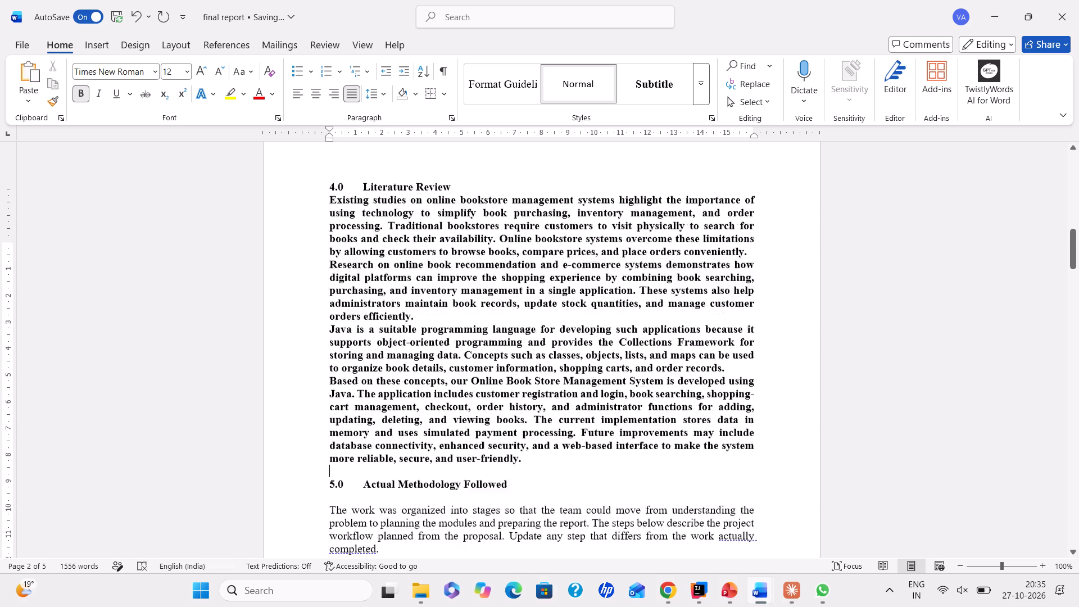
scroll(398, 368, up, 1)
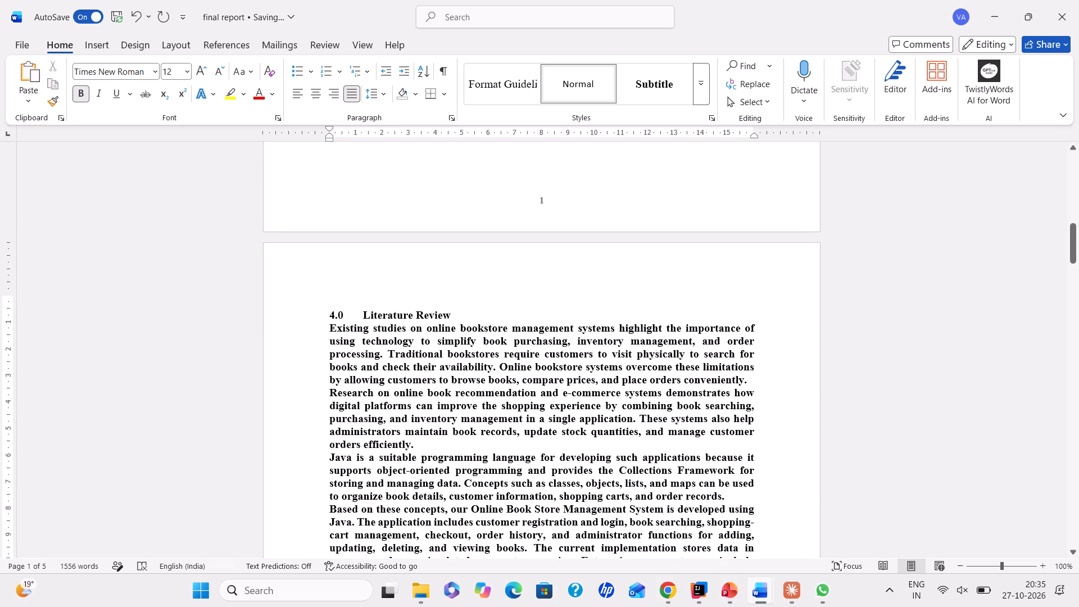
click(329, 316)
key(Return)
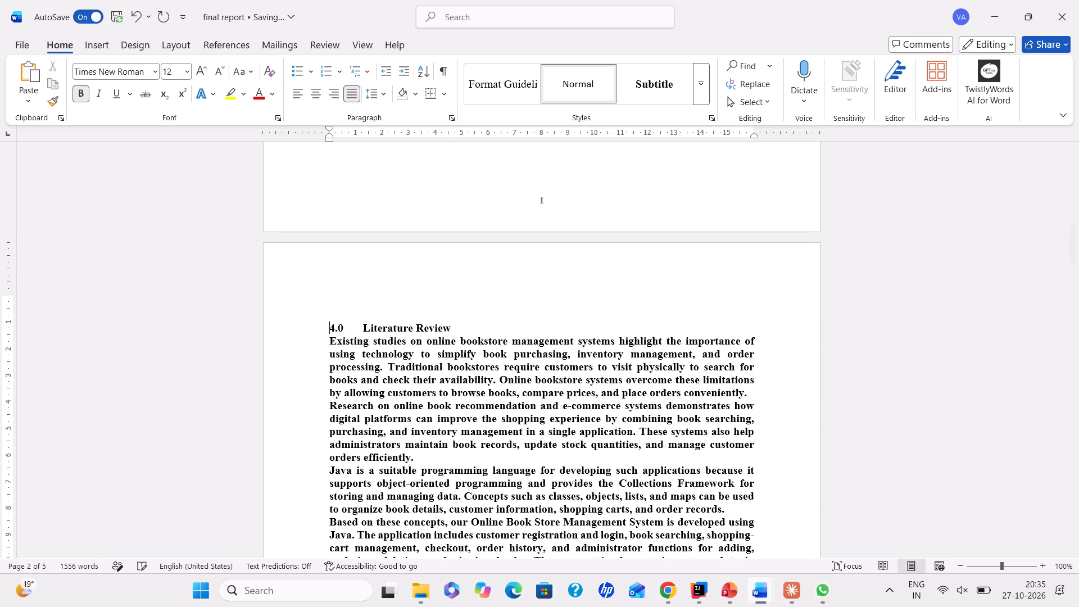
key(Down)
key(Return)
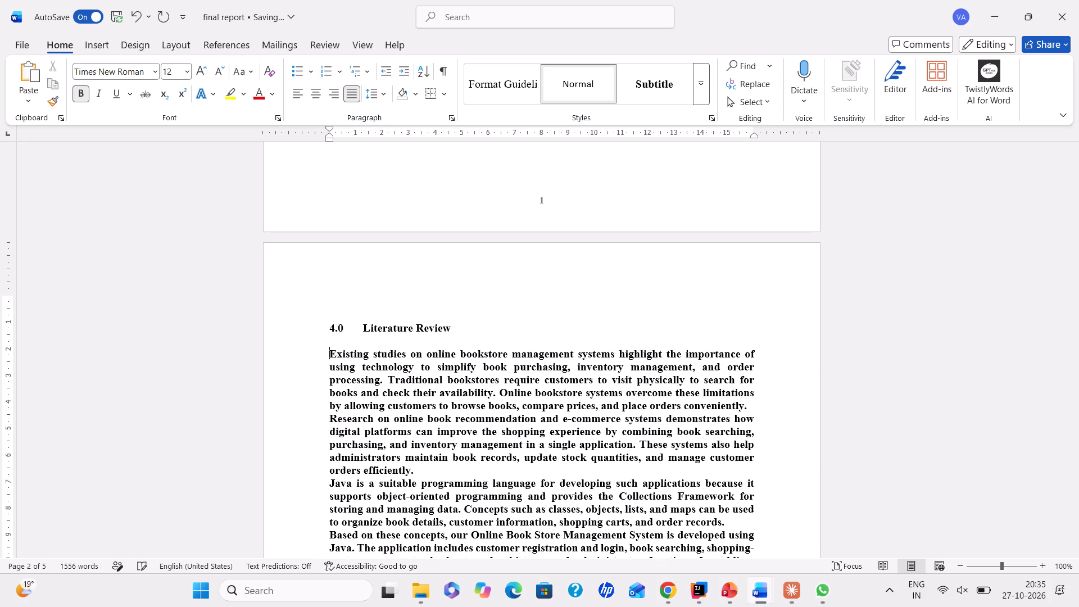
key(Up)
key(Up)
key(BackSpace)
key(BackSpace)
key(BackSpace)
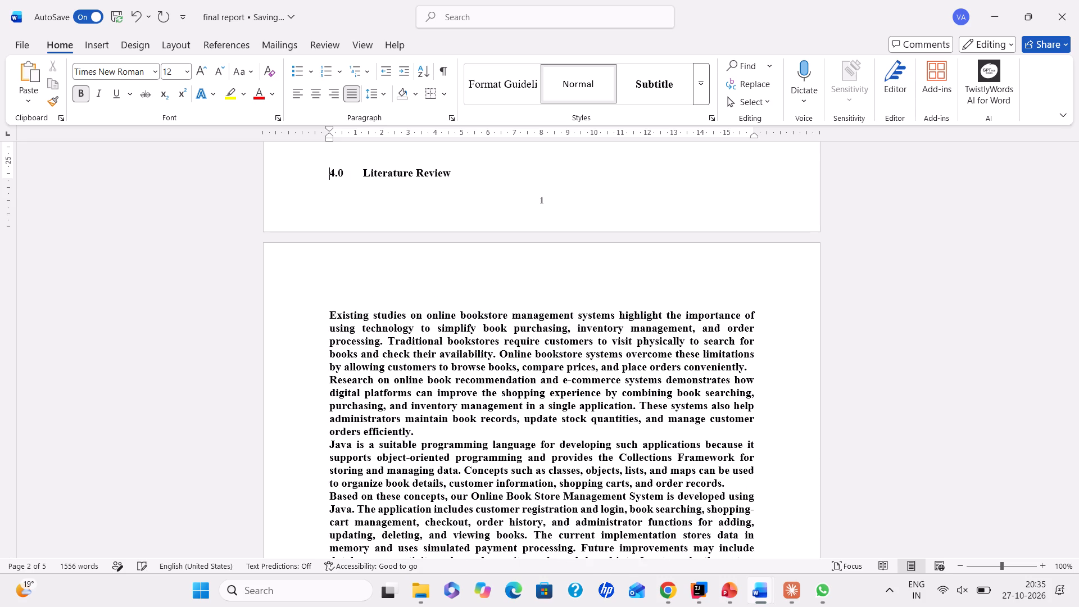
key(Return)
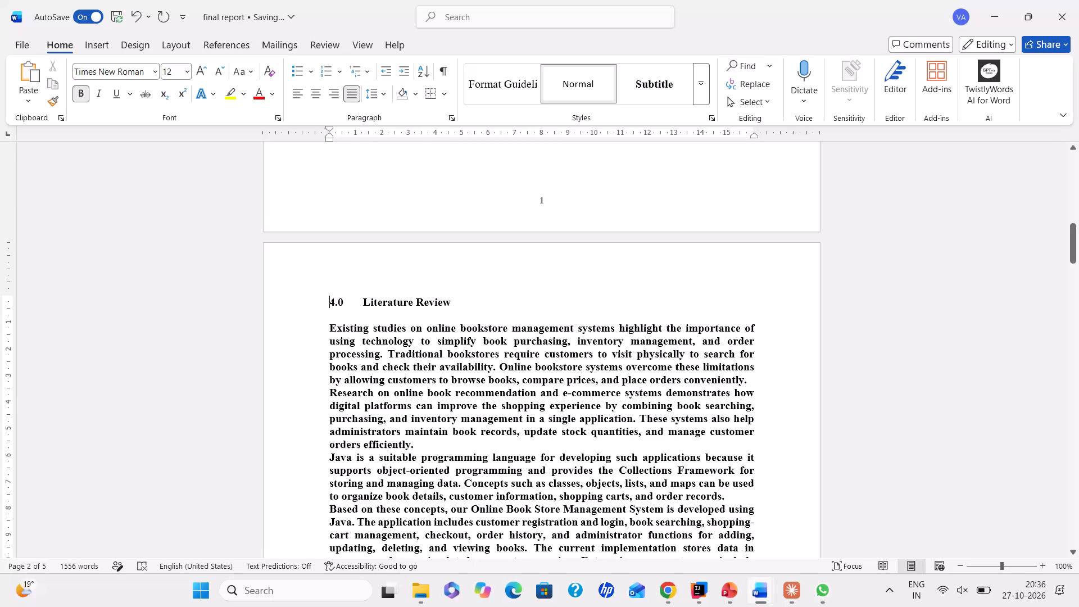
Insert a blank line between the 3.0 Course Outcomes Addressed heading and its first item.
scroll(381, 395, down, 1)
scroll(381, 395, up, 1)
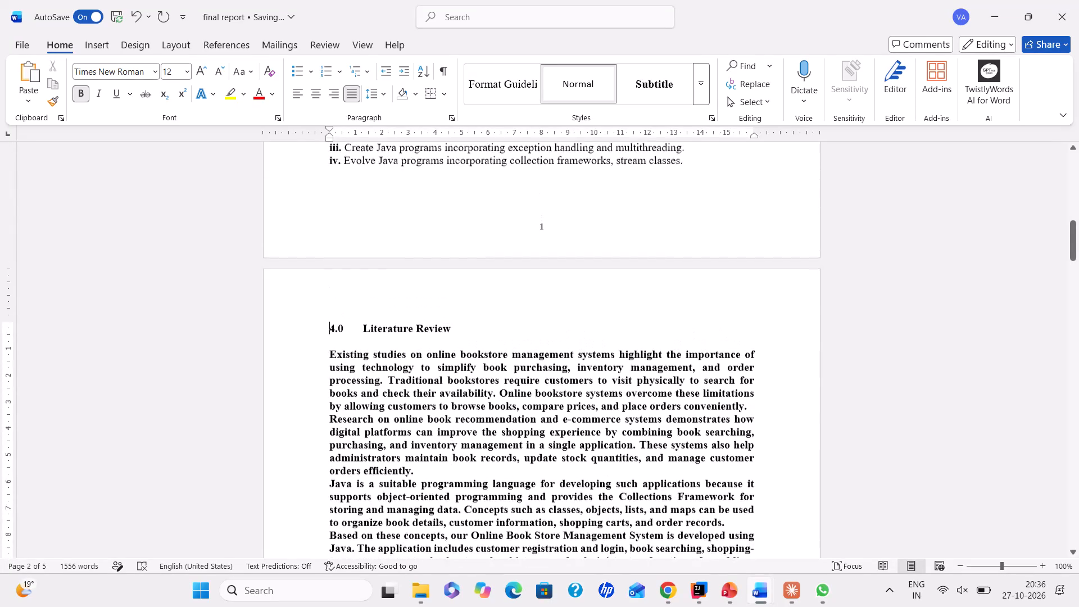
scroll(381, 395, up, 1)
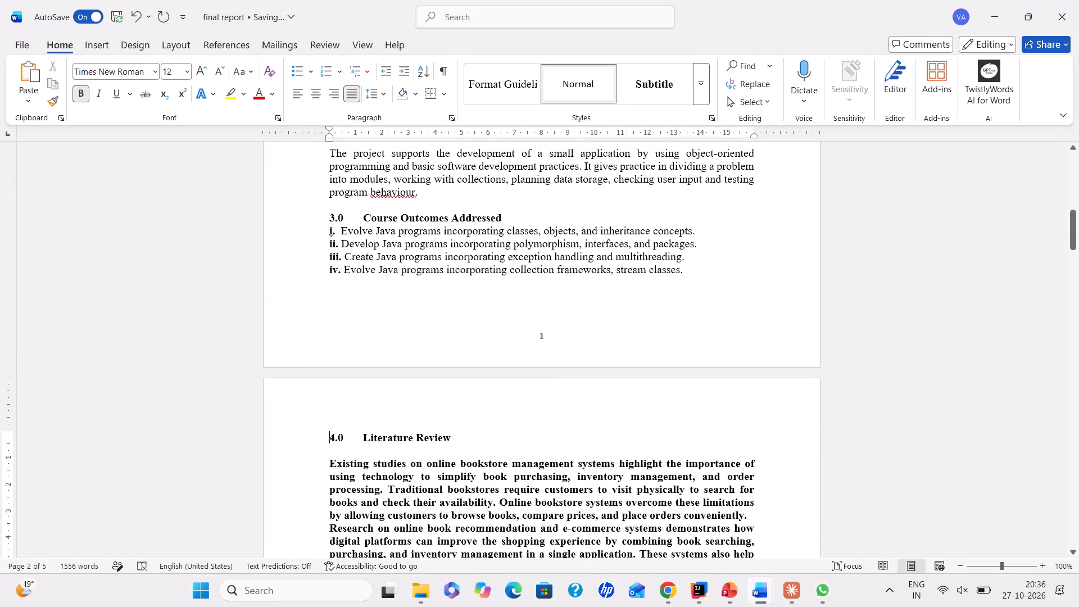
click(329, 229)
key(Return)
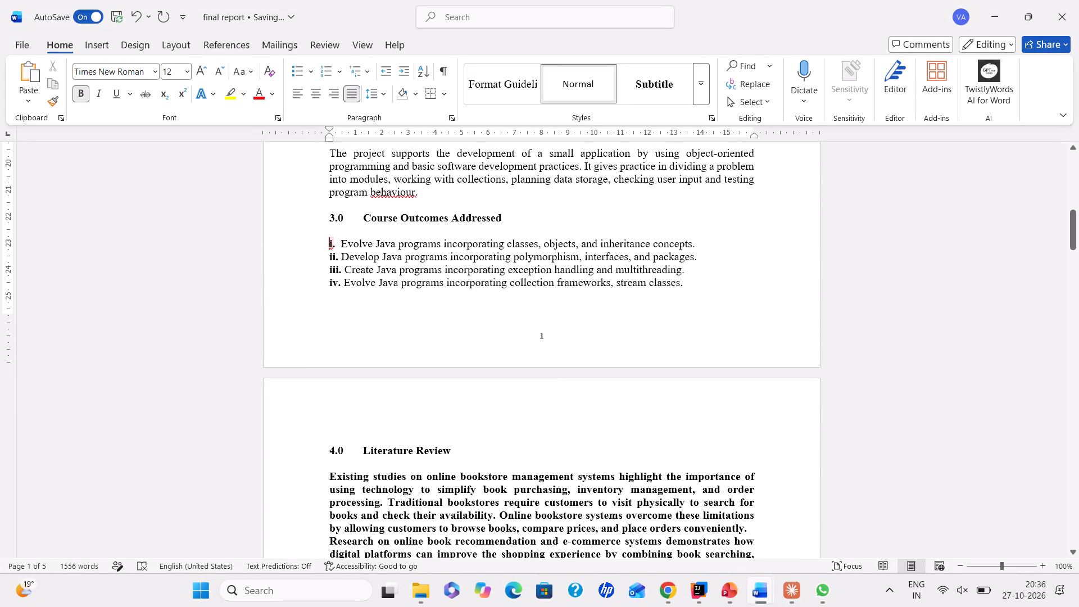
scroll(385, 262, down, 1)
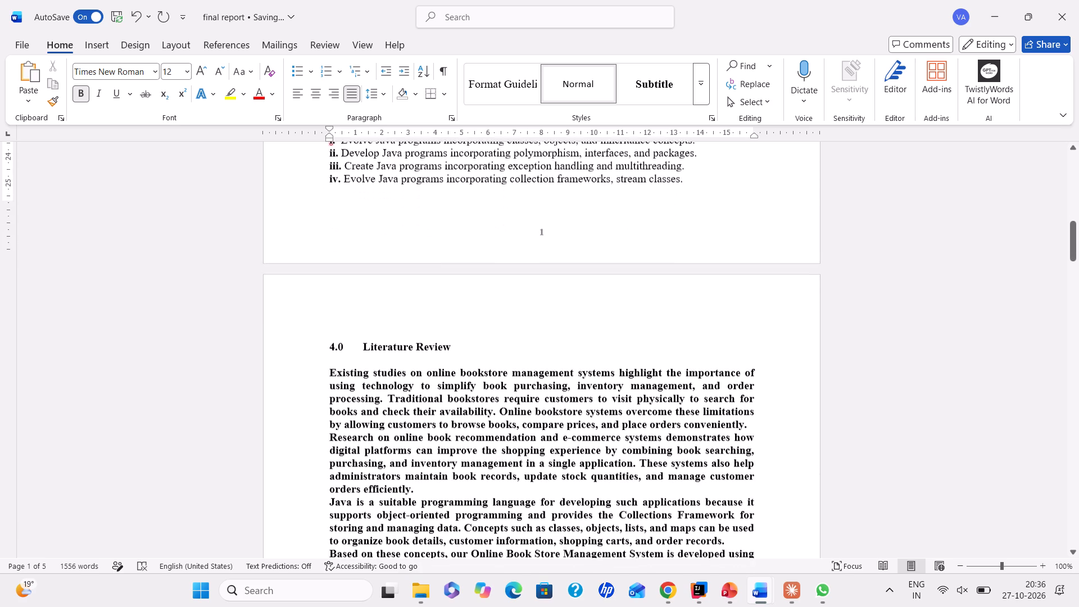
scroll(385, 262, down, 2)
scroll(385, 262, up, 1)
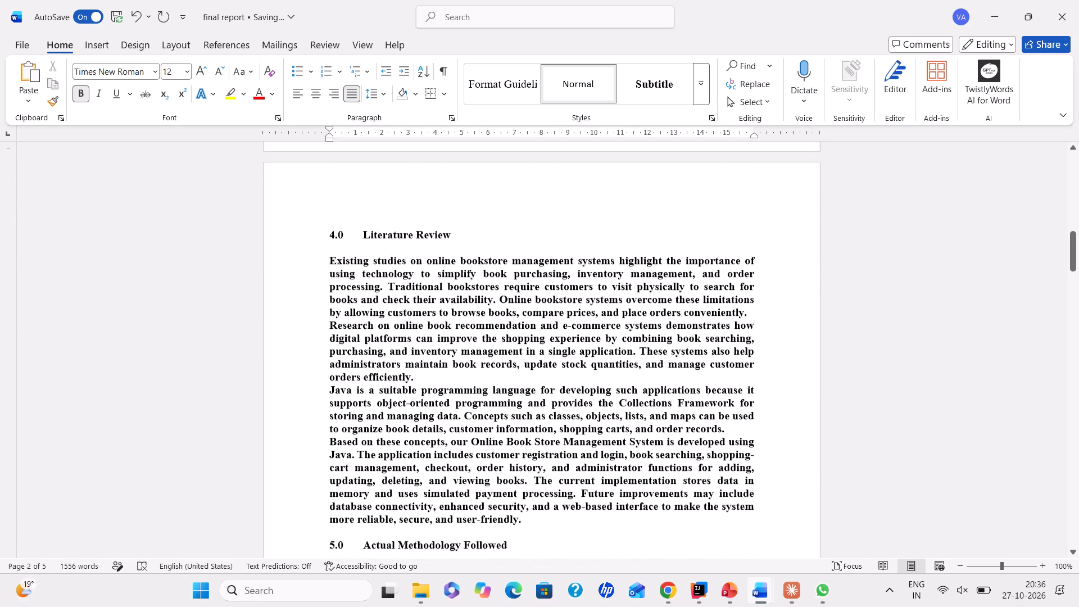
scroll(385, 262, up, 1)
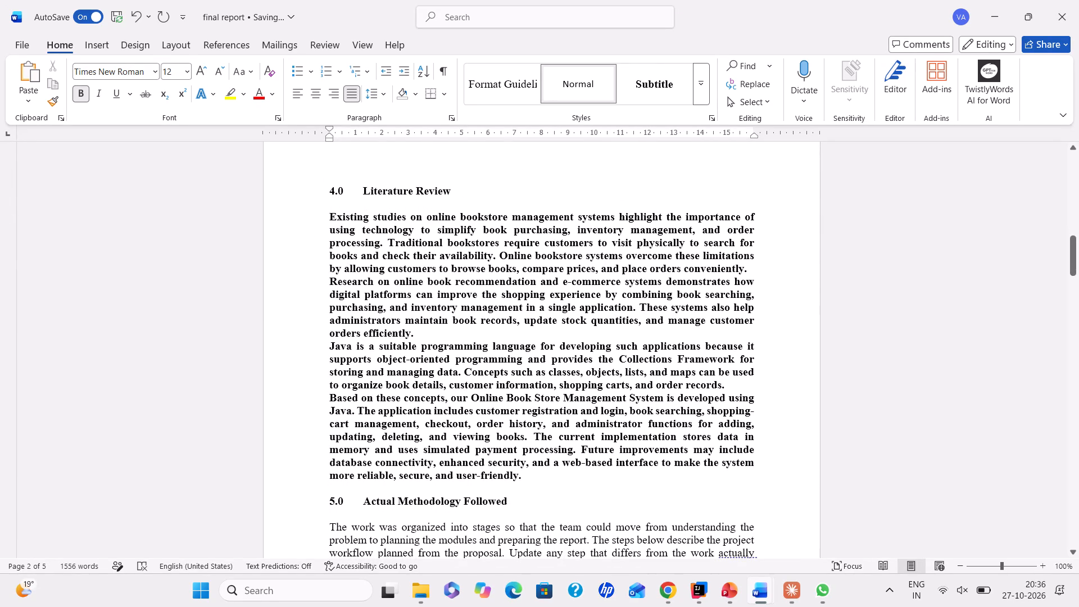
drag(325, 219, 435, 400)
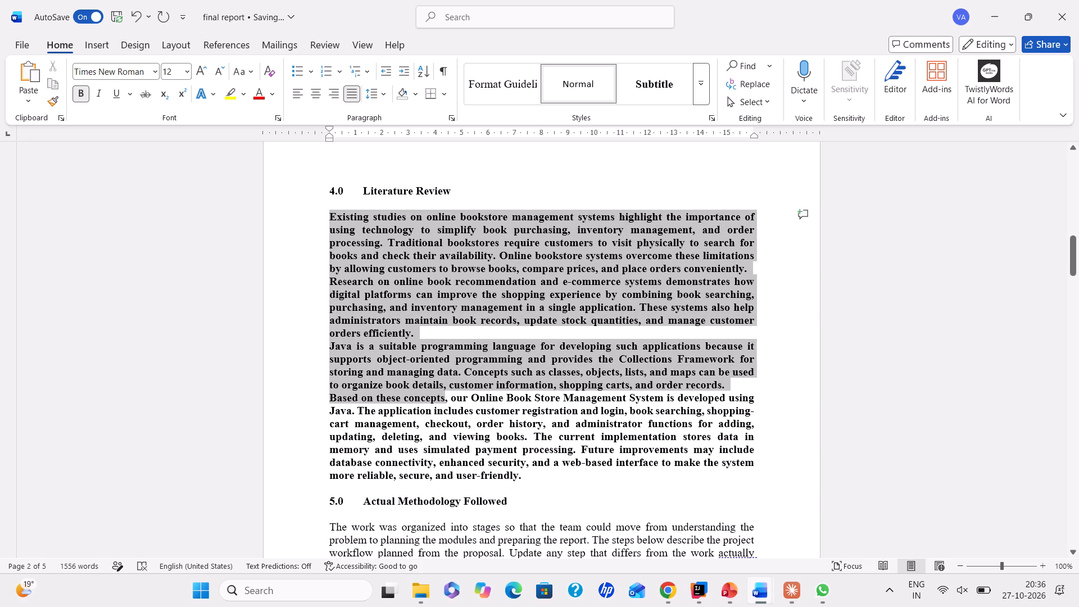
drag(435, 400, 514, 475)
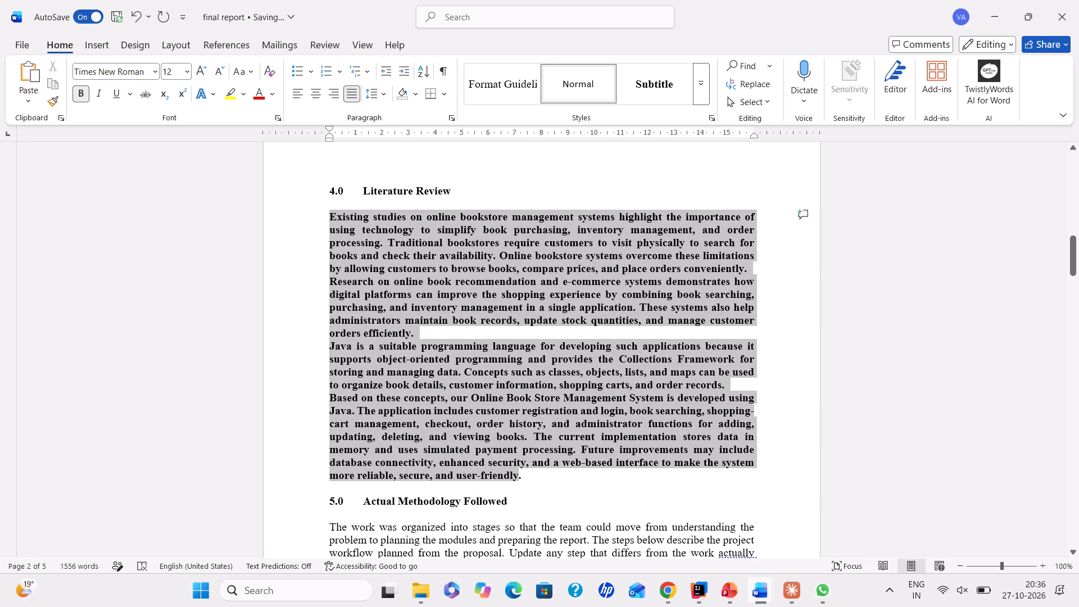
drag(514, 475, 515, 477)
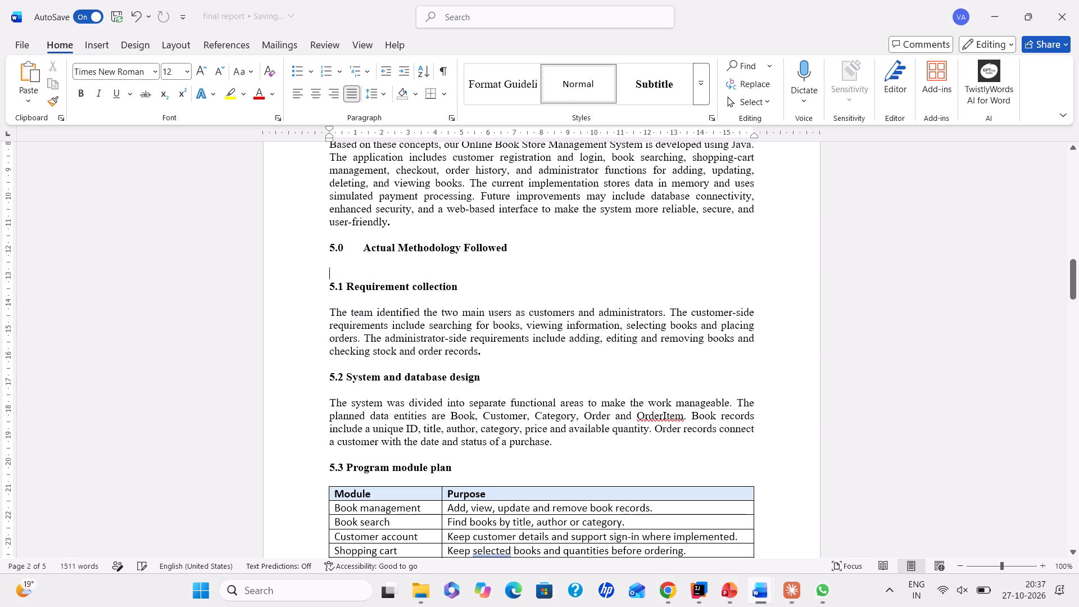
key(ctrl+v)
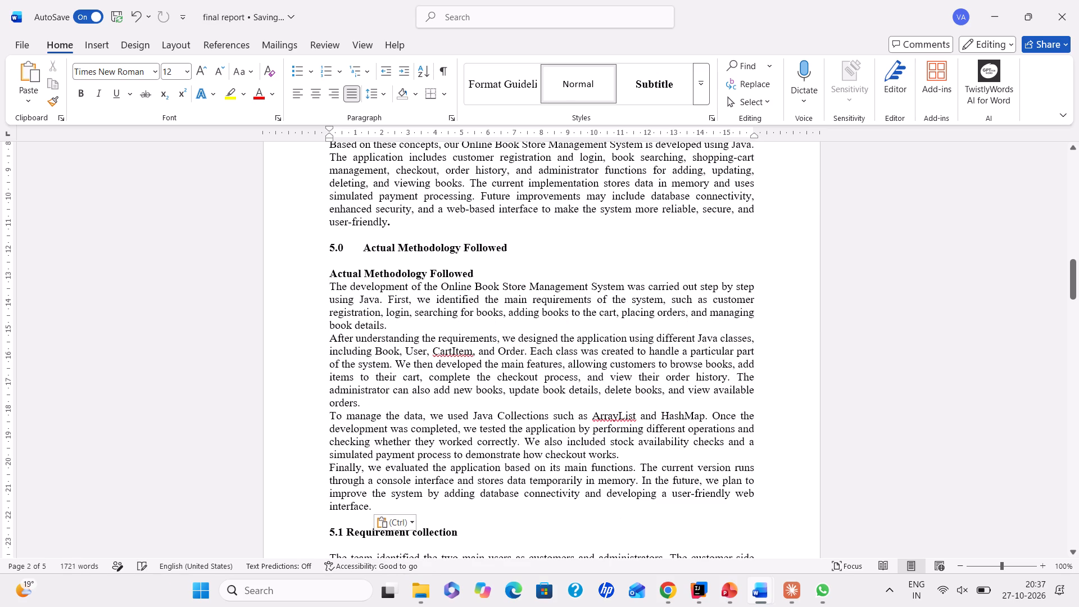
Delete the duplicate Actual Methodology Followed title line from the pasted text under the 5.0 heading.
drag(324, 277, 425, 273)
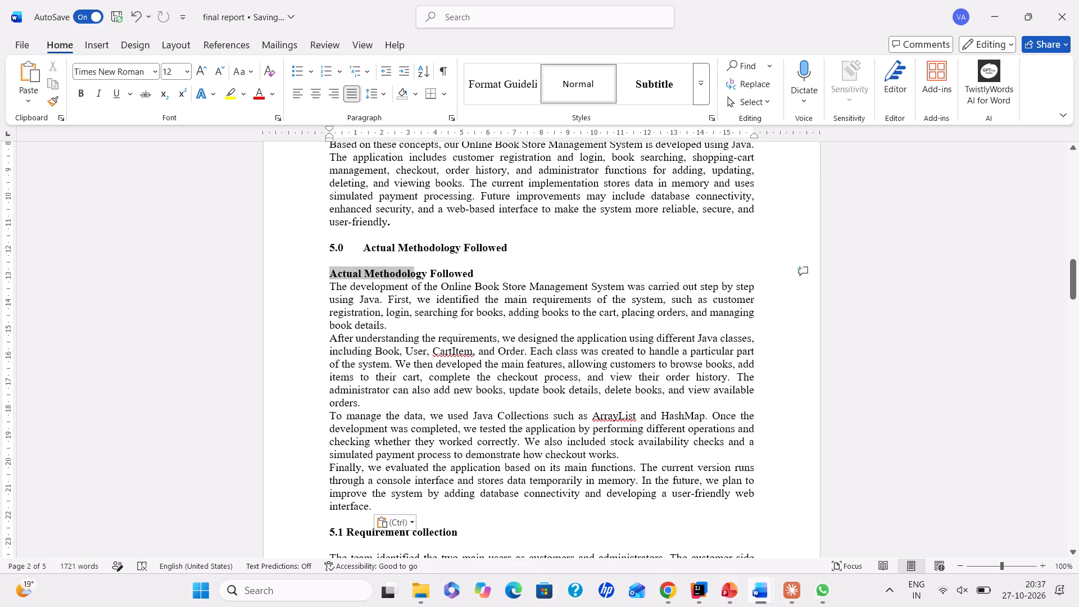
drag(425, 273, 468, 278)
key(BackSpace)
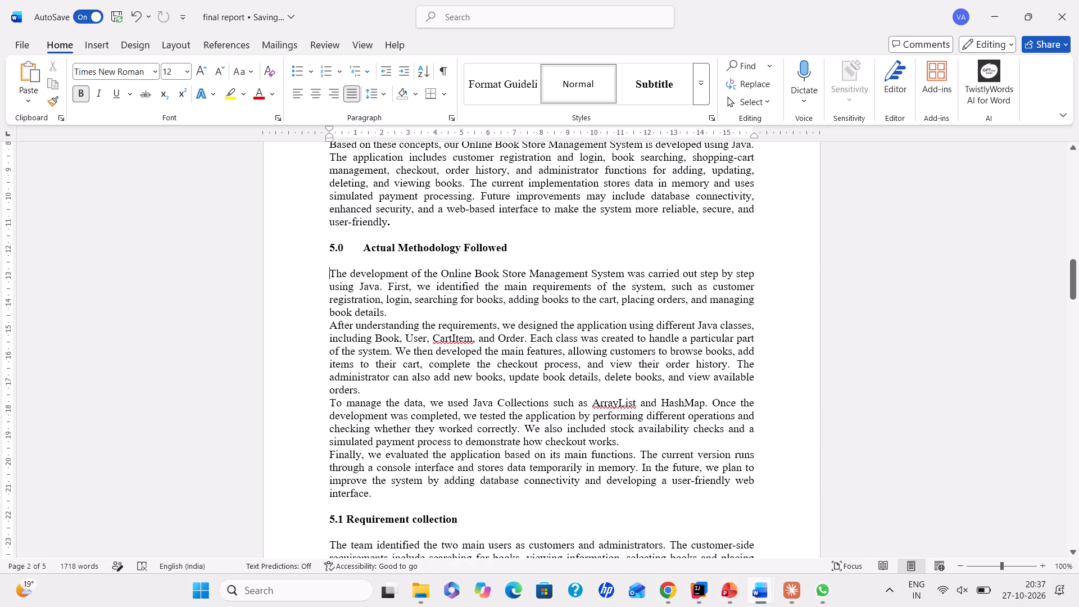
Insert the numeral "i." before "customer" in the first paragraph of section 5.0.
click(708, 288)
key(i)
key(Left)
key(space)
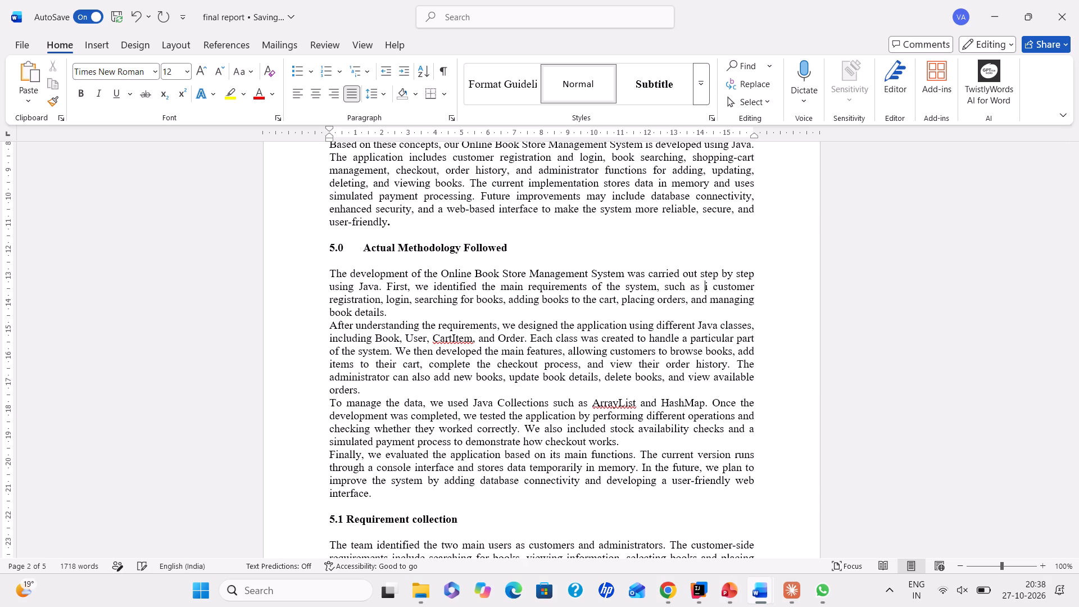
key(Right)
key(Right)
key(BackSpace)
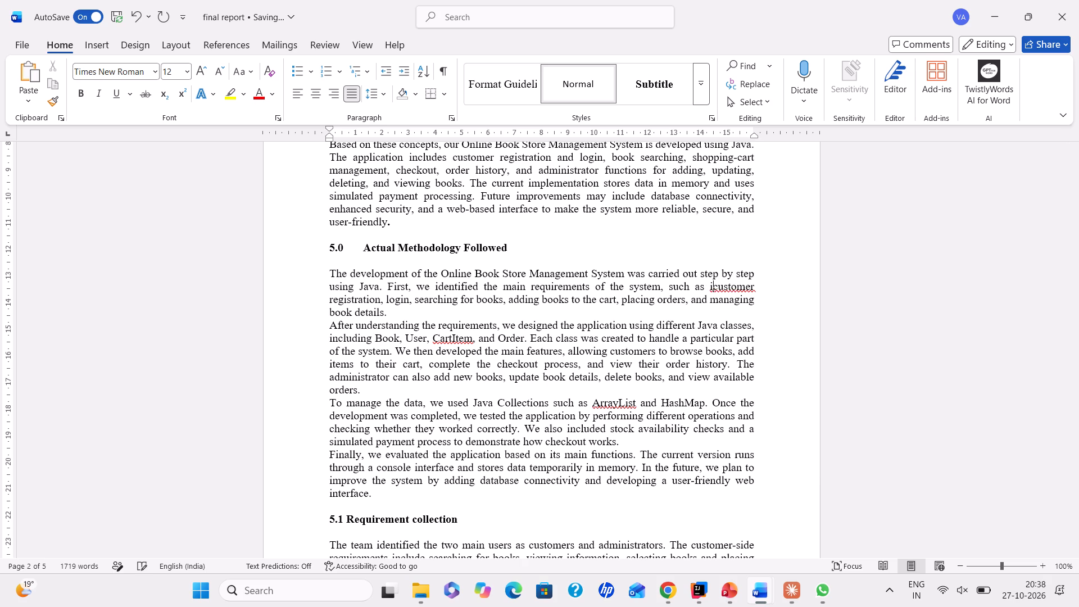
key(period)
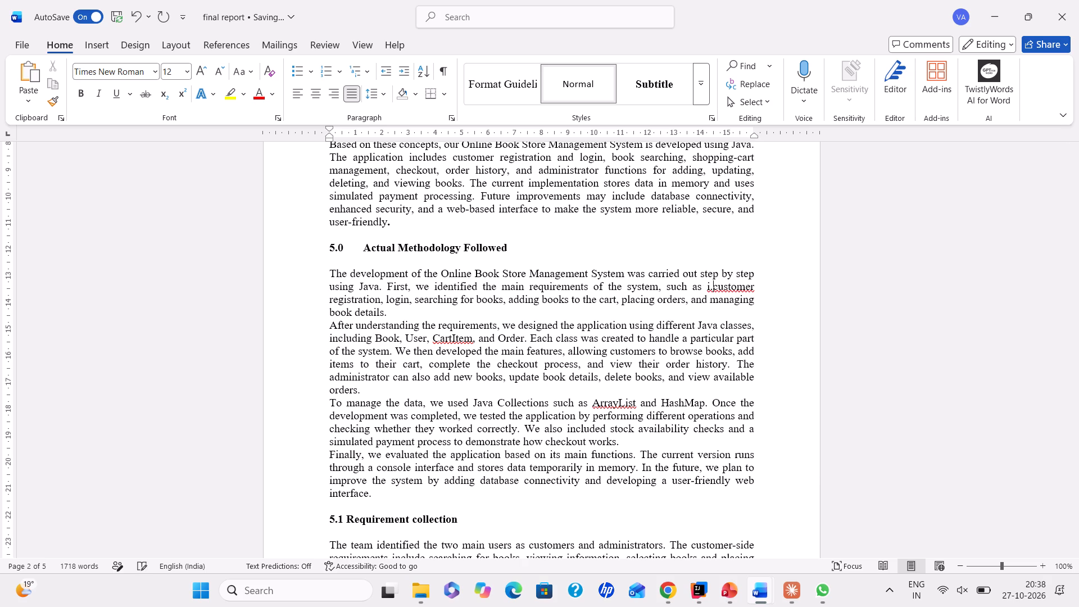
key(space)
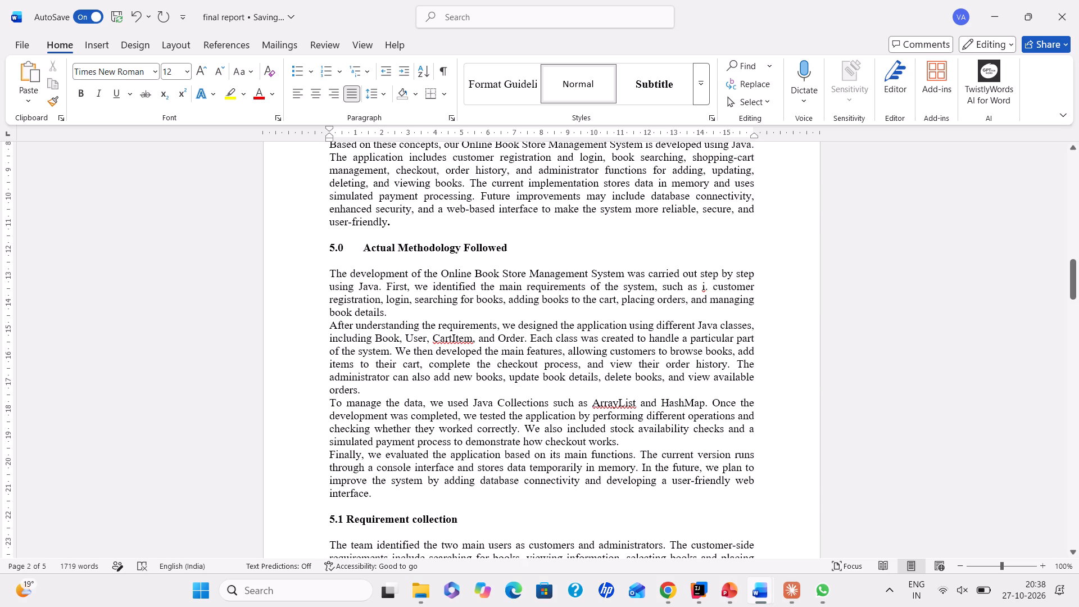
click(710, 289)
Insert "ii ." before "registration" and "iii." before "login" in the first paragraph of section 5.0.
click(328, 300)
key(space)
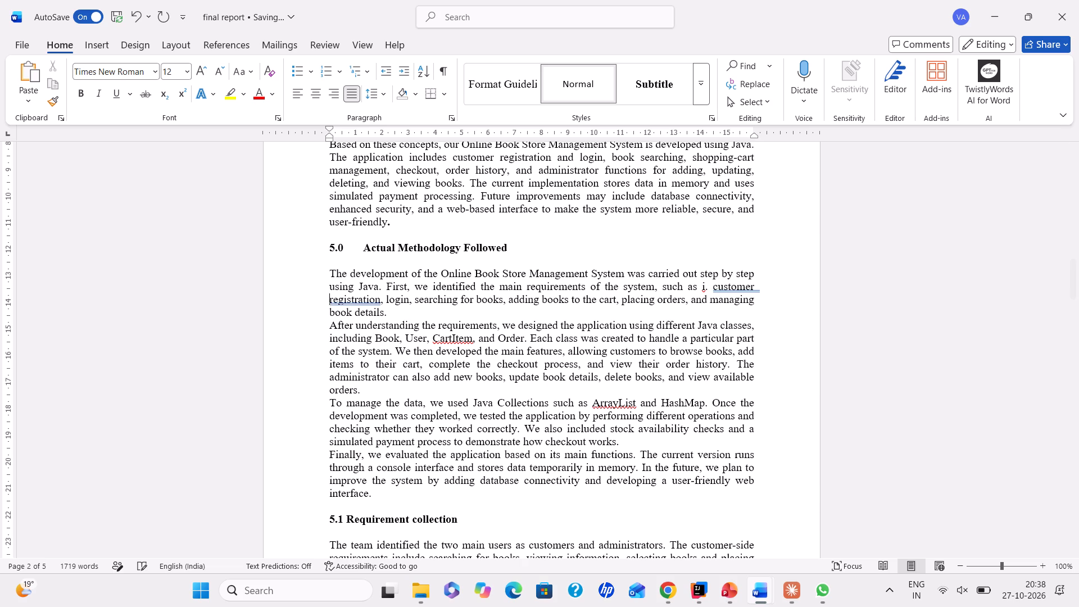
text(ii .)
key(space)
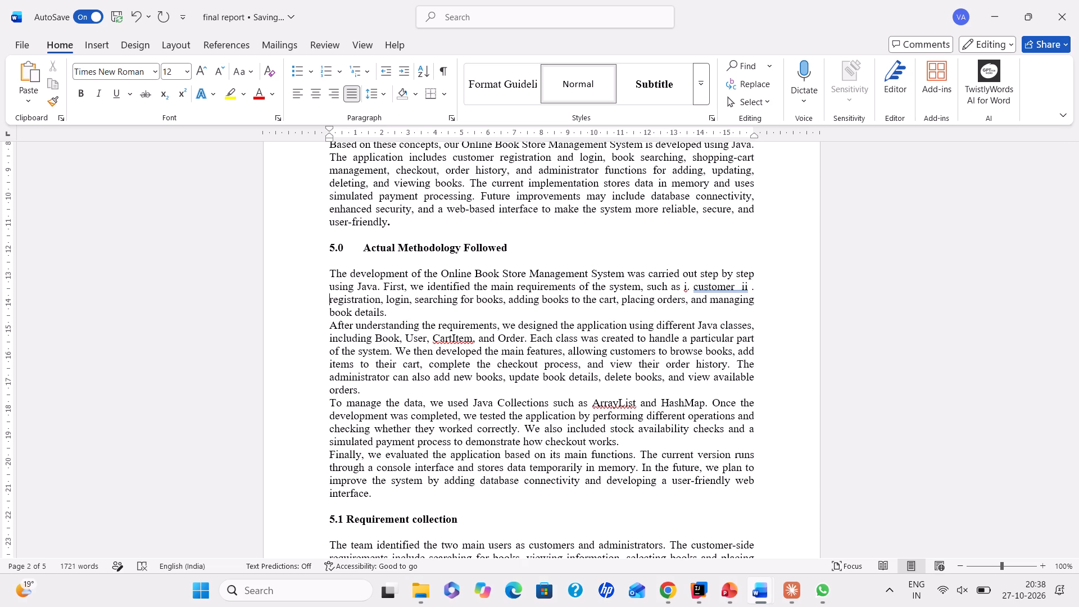
key(space)
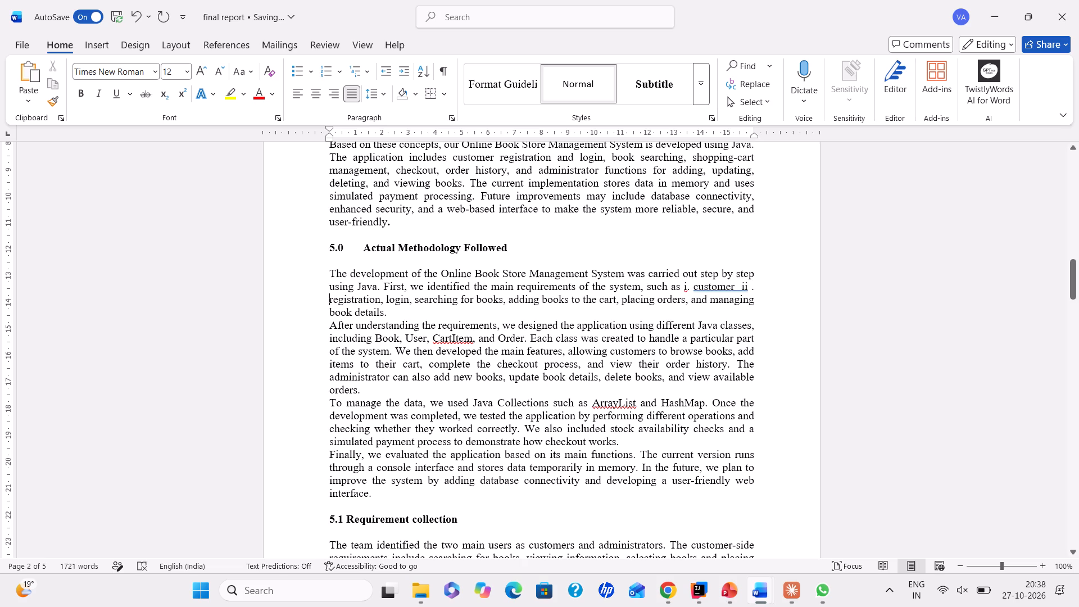
click(387, 300)
key(space)
text(iii)
text(.)
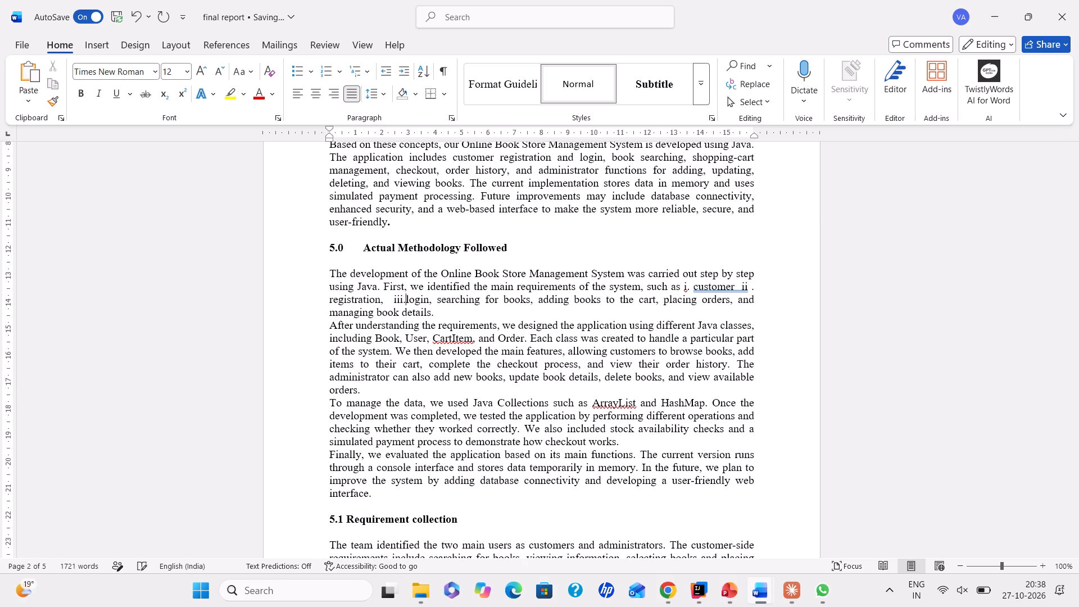
key(space)
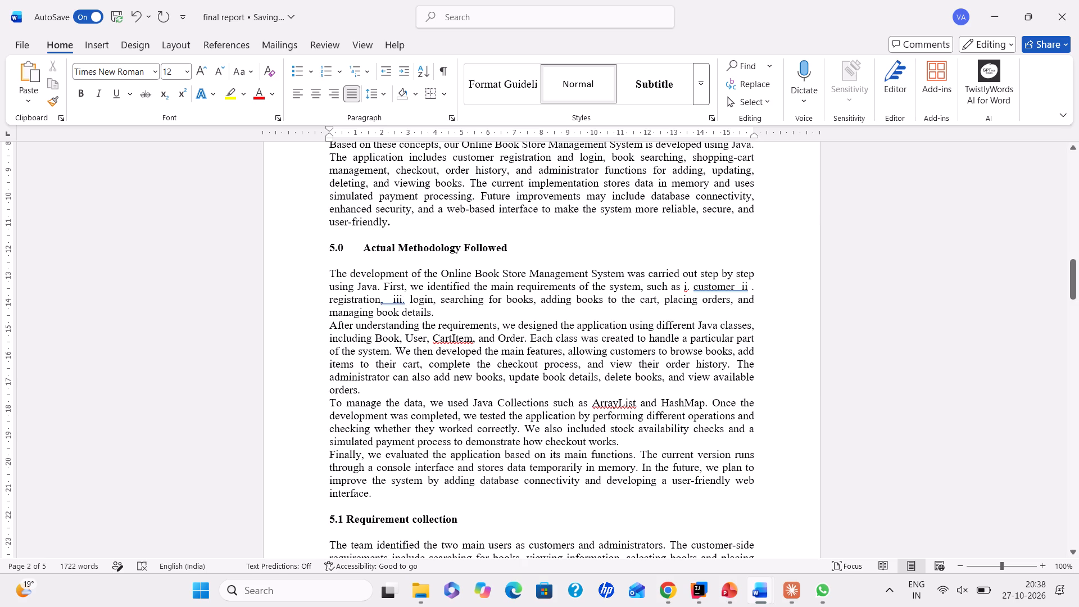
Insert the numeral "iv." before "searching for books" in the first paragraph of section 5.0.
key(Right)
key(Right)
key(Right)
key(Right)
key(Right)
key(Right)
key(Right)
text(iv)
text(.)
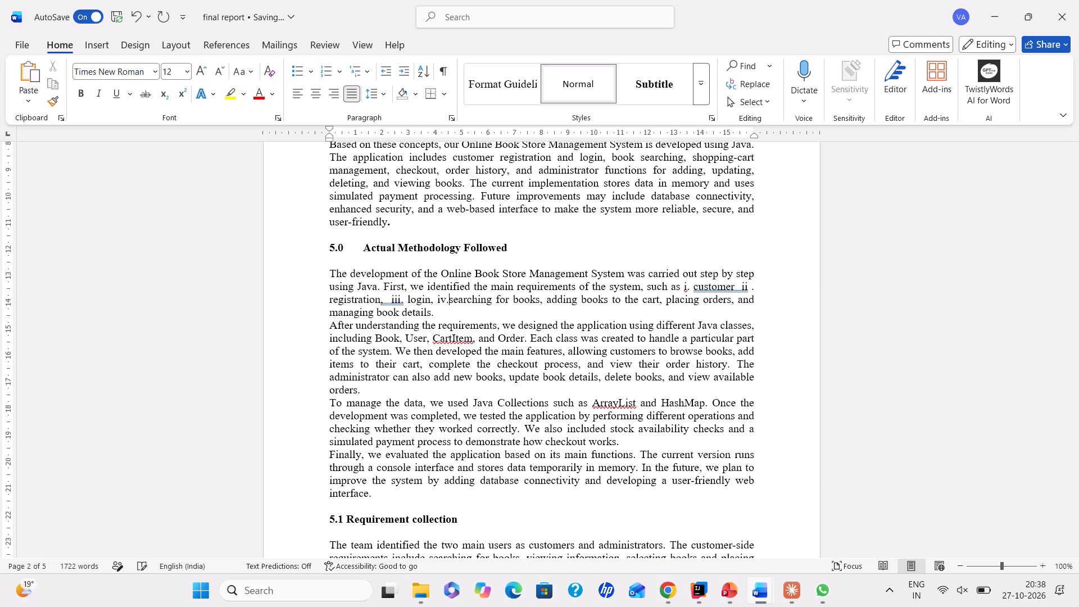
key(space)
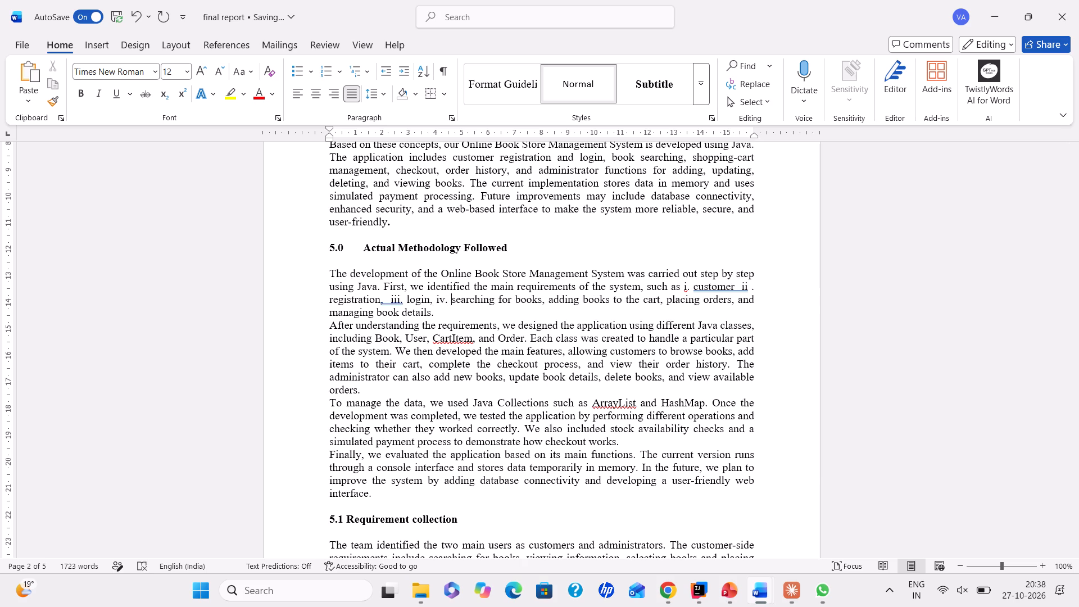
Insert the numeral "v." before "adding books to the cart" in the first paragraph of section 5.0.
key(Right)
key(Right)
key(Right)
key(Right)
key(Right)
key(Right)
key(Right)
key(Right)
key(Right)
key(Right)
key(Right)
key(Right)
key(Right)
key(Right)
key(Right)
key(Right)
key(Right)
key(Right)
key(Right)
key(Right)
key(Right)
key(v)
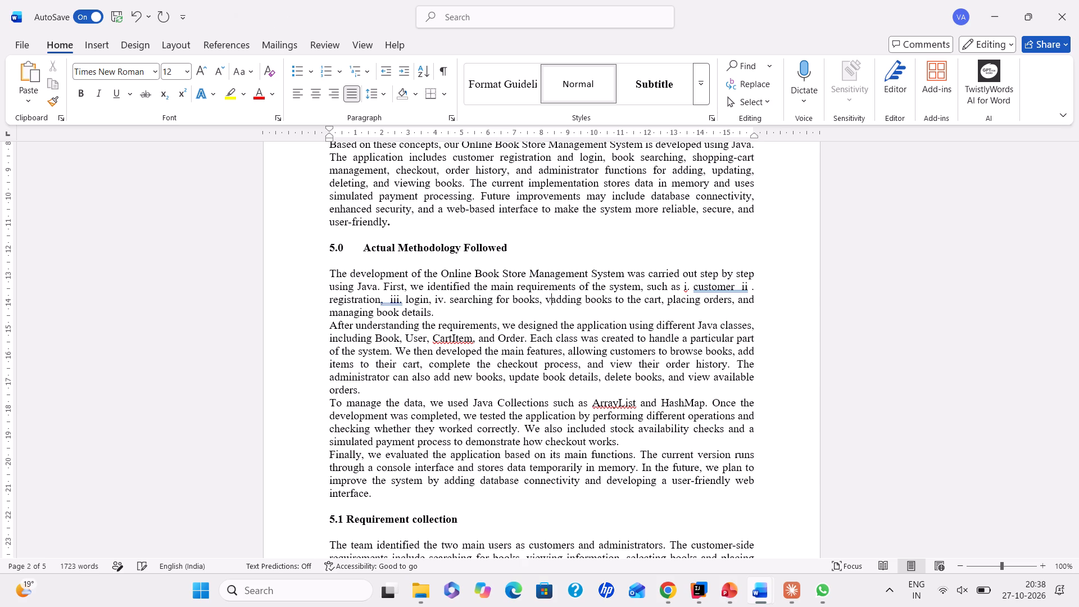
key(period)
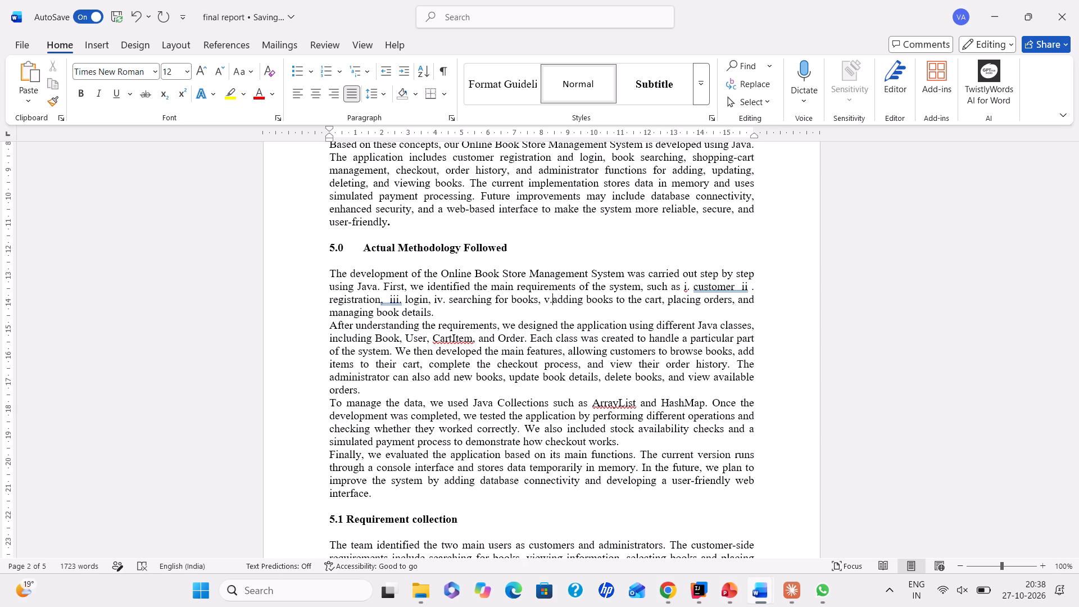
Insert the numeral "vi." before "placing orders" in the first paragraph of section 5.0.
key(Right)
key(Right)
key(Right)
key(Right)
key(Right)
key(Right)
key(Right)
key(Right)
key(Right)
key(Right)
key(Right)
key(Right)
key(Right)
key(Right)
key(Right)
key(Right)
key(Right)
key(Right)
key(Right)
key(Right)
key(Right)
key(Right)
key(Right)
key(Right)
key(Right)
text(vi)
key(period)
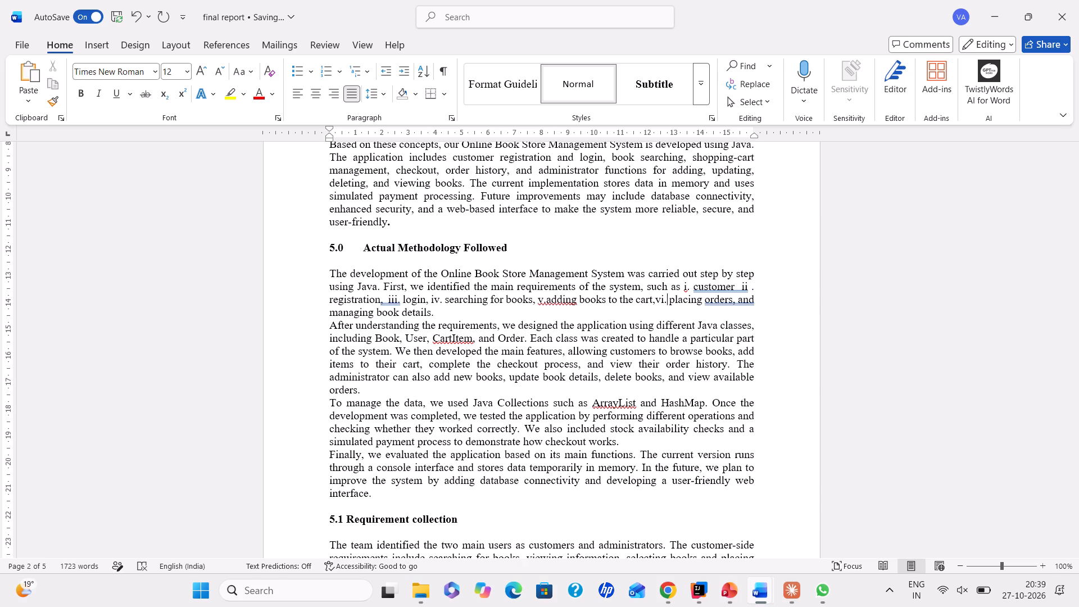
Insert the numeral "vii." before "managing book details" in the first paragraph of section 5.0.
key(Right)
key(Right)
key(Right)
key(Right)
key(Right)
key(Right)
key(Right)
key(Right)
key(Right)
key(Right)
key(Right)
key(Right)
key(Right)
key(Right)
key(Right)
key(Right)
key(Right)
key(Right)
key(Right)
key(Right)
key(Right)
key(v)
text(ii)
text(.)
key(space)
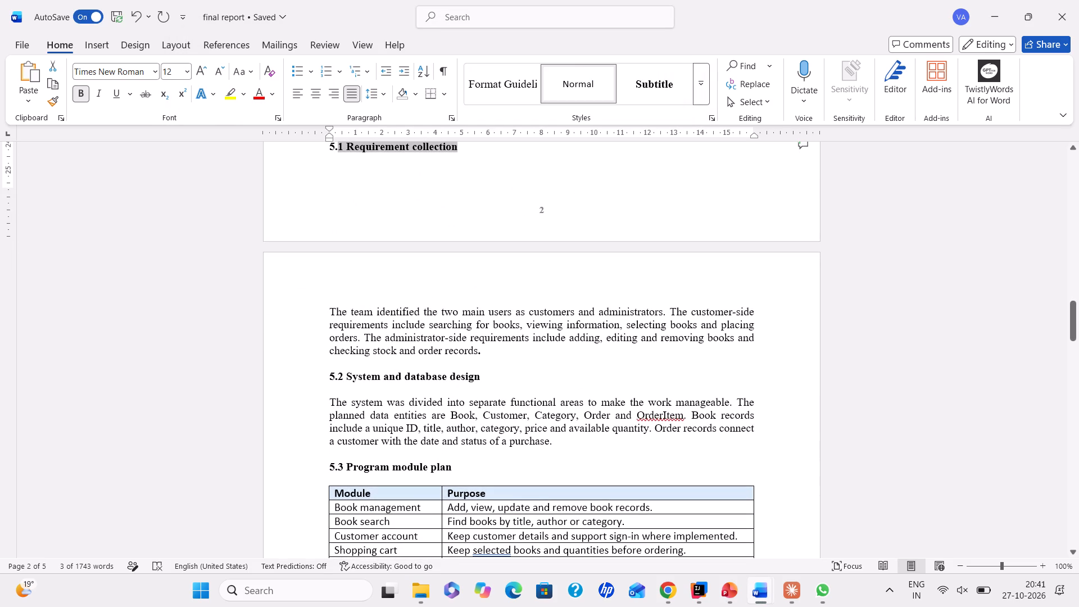
drag(328, 309, 494, 348)
key(BackSpace)
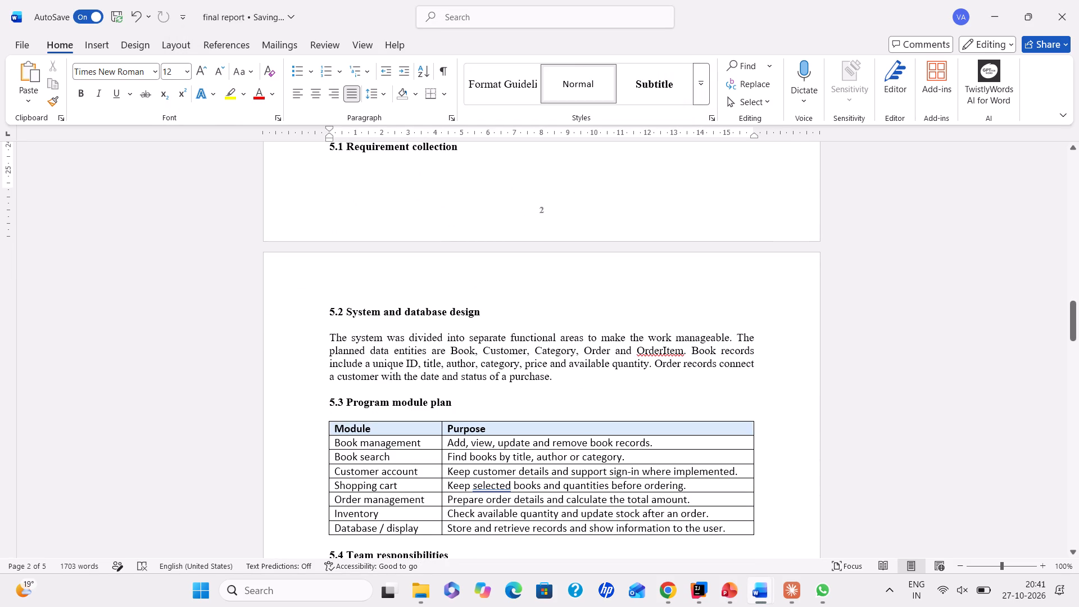
key(ctrl+v)
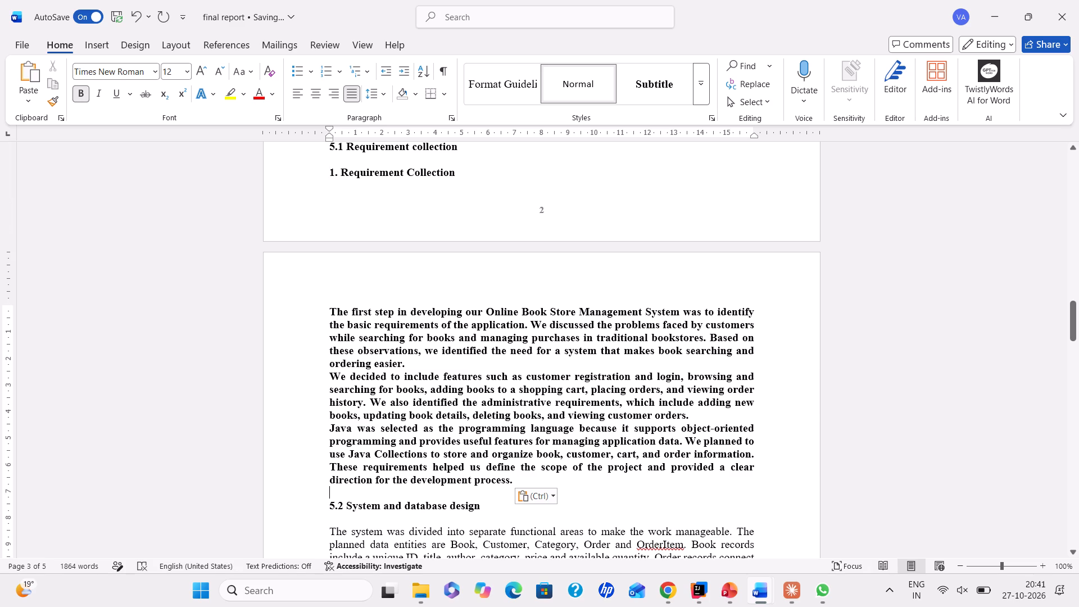
Delete the duplicate "1. Requirement Collection" title from the pasted text, keeping an empty line below the 5.1 heading.
drag(326, 166, 389, 171)
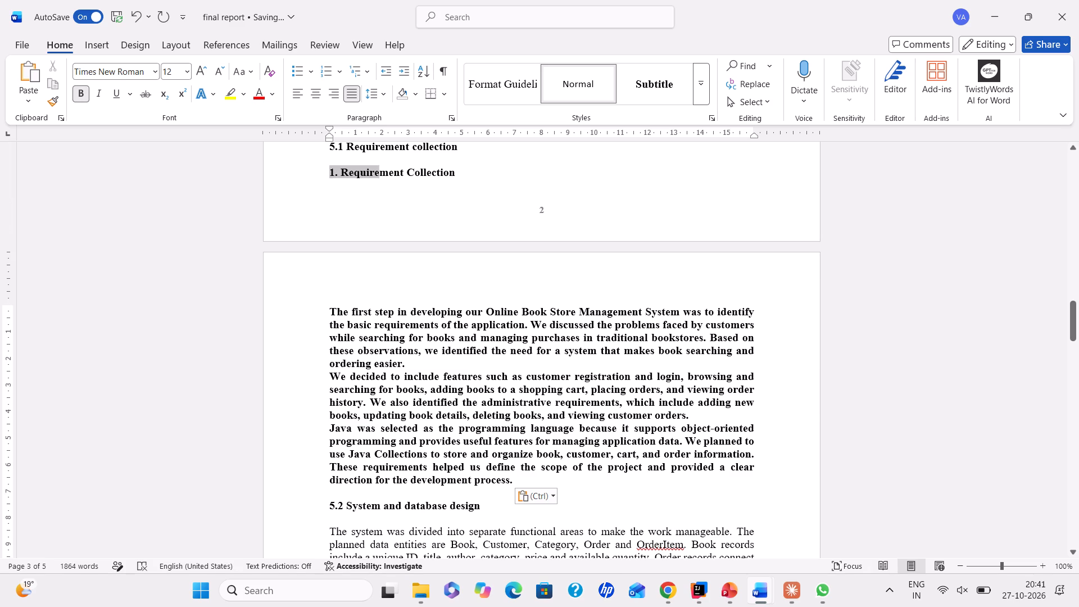
drag(389, 171, 454, 179)
key(BackSpace)
key(BackSpace)
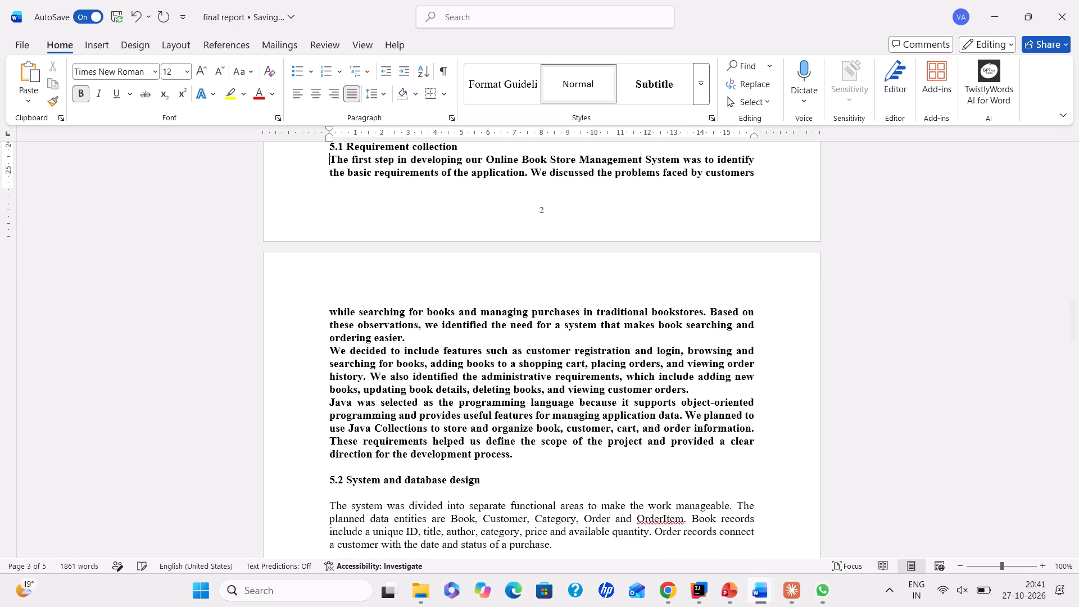
key(ctrl+z)
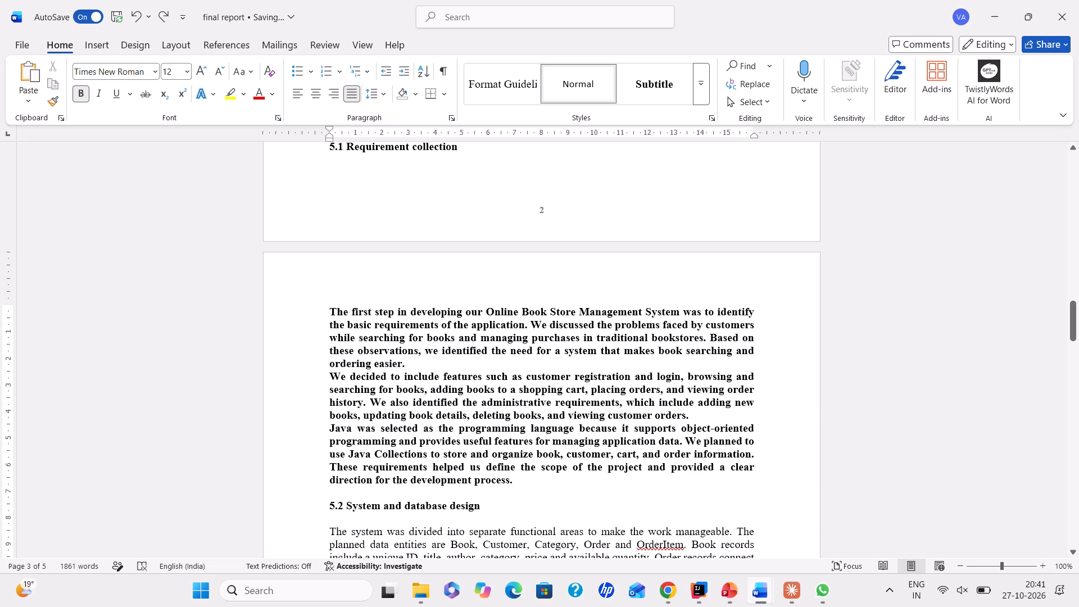
Remove the bold formatting from the three pasted paragraphs under 5.1 Requirement collection.
drag(323, 308, 496, 463)
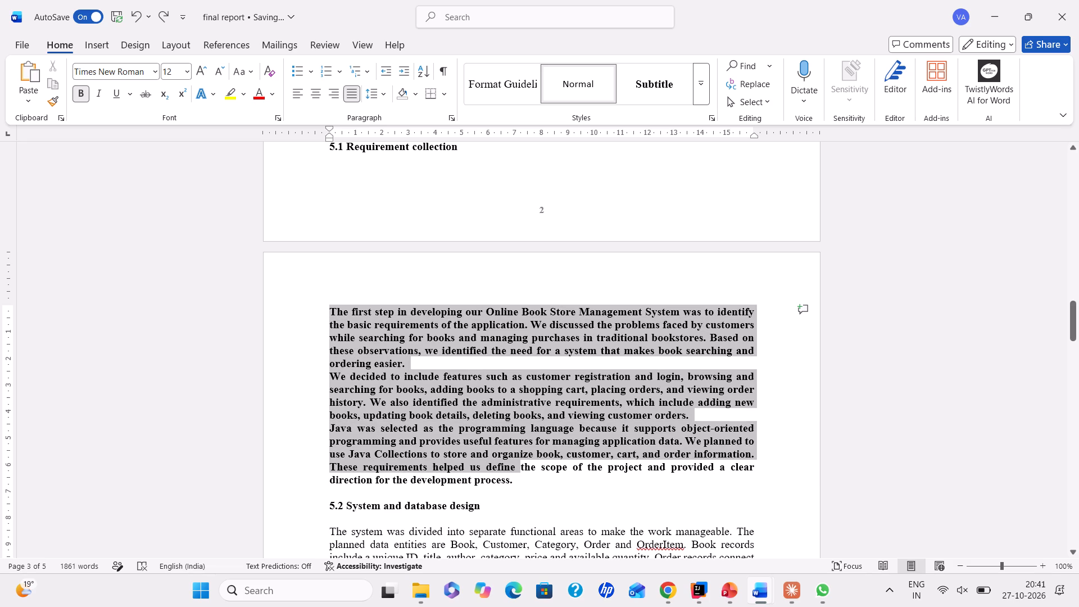
drag(496, 463, 514, 483)
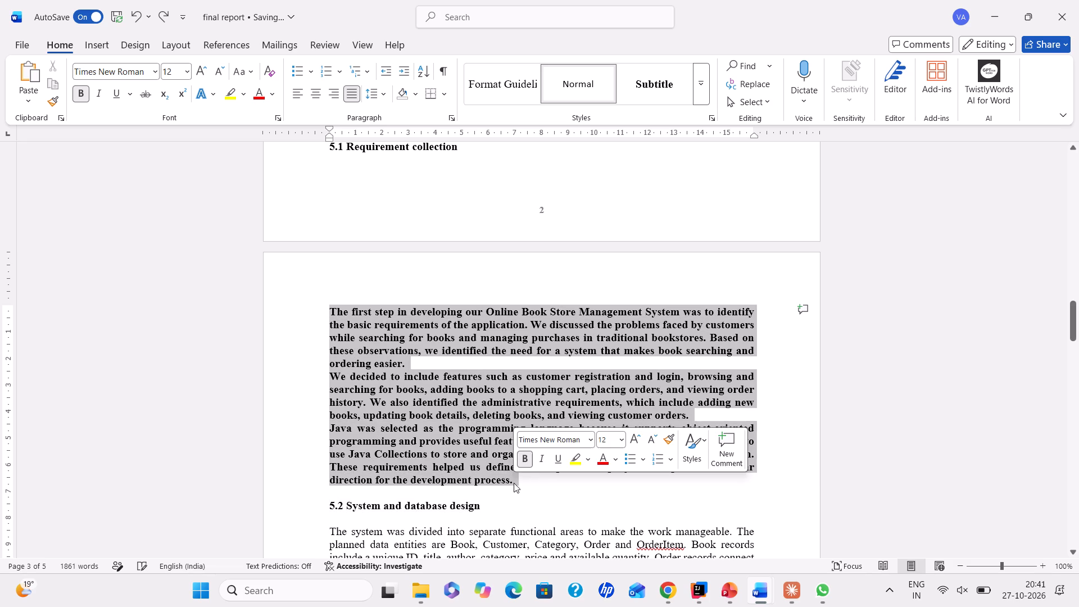
click(519, 456)
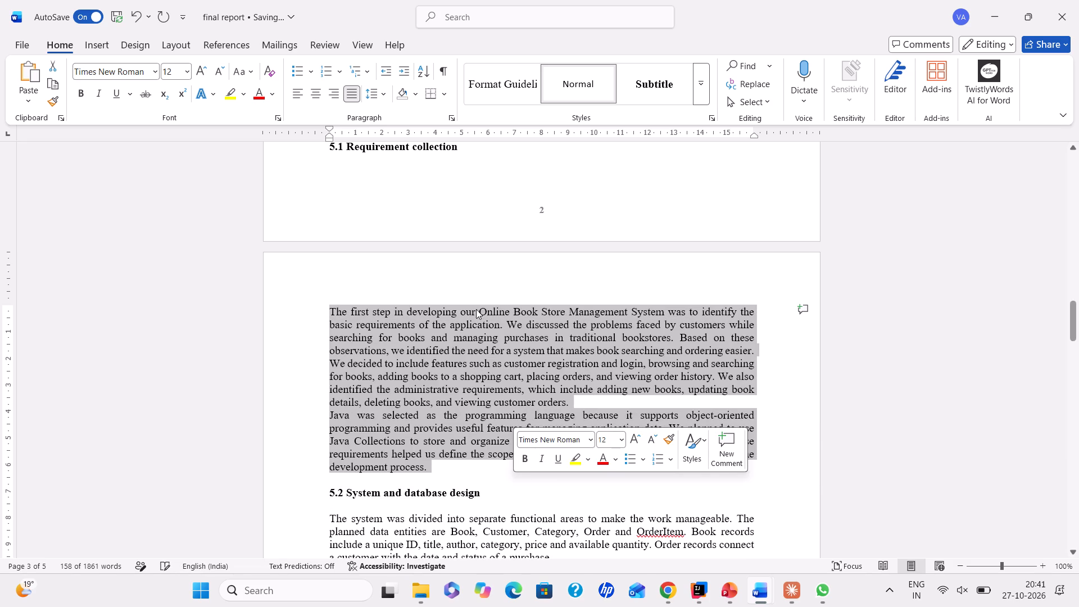
click(507, 242)
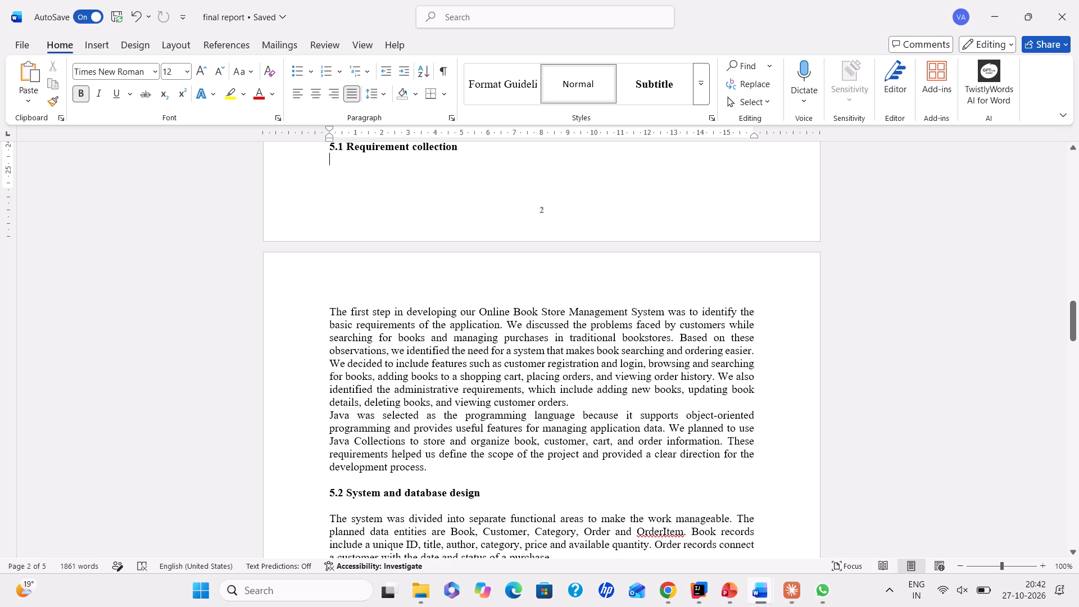
Copy the "Testing and correction" title text from the 5.5 heading of the report.
scroll(614, 390, down, 3)
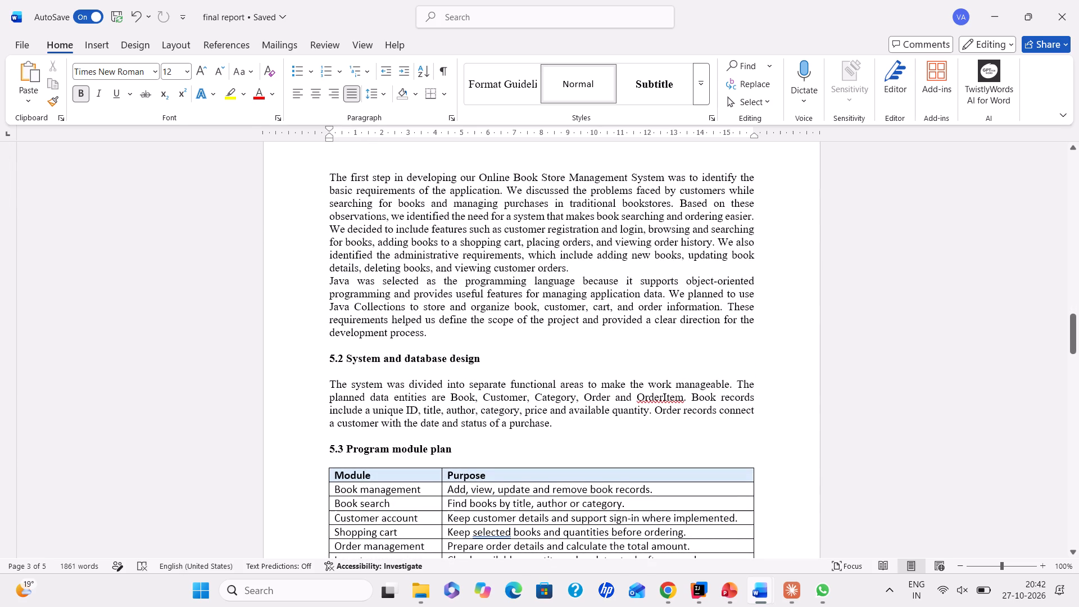
scroll(518, 402, down, 3)
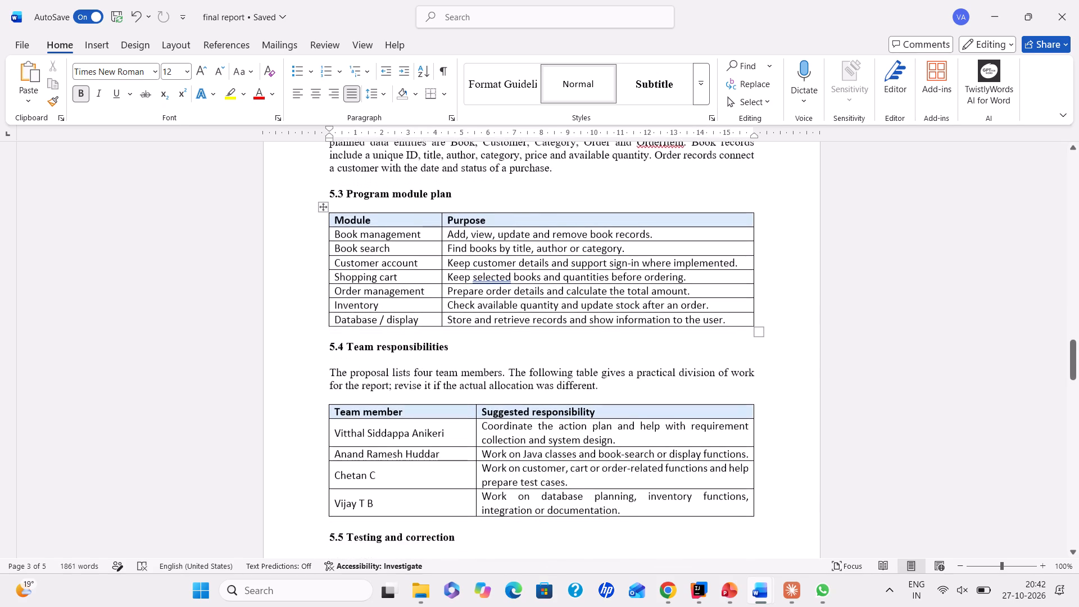
scroll(518, 402, down, 2)
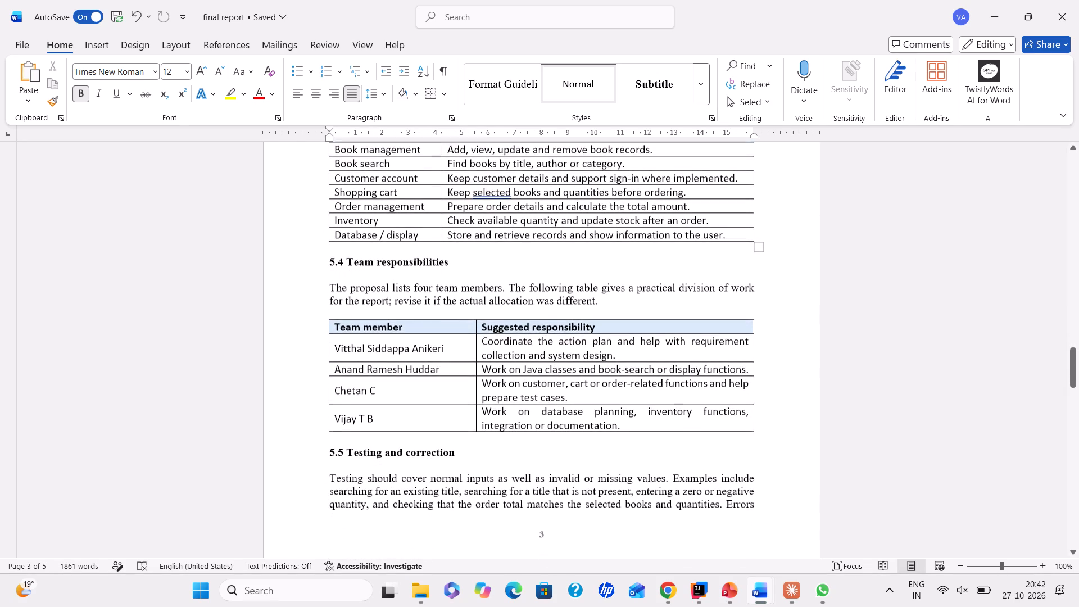
scroll(518, 402, down, 3)
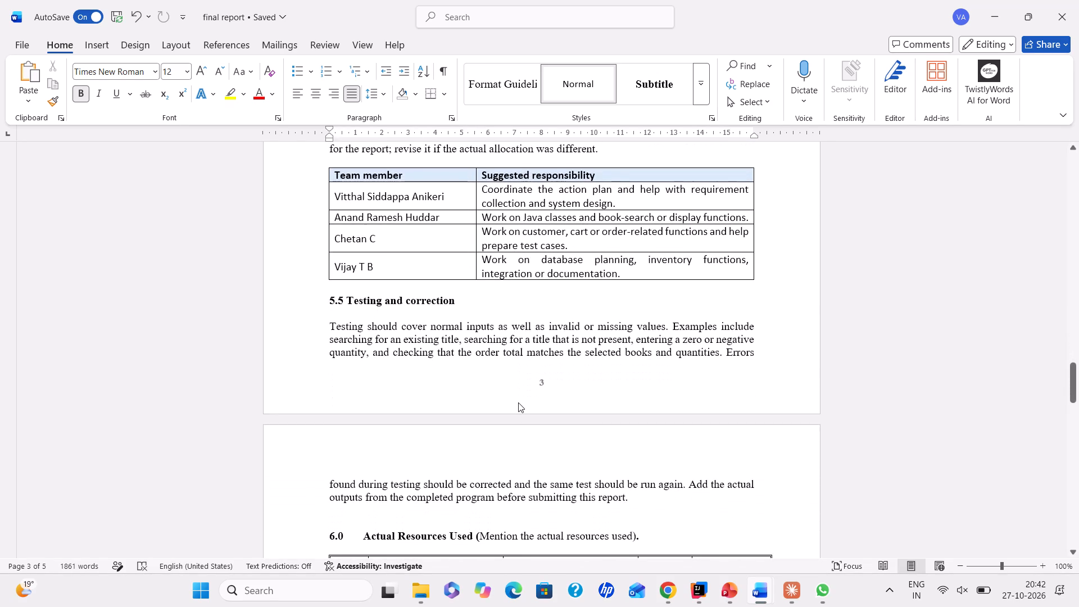
scroll(518, 402, down, 2)
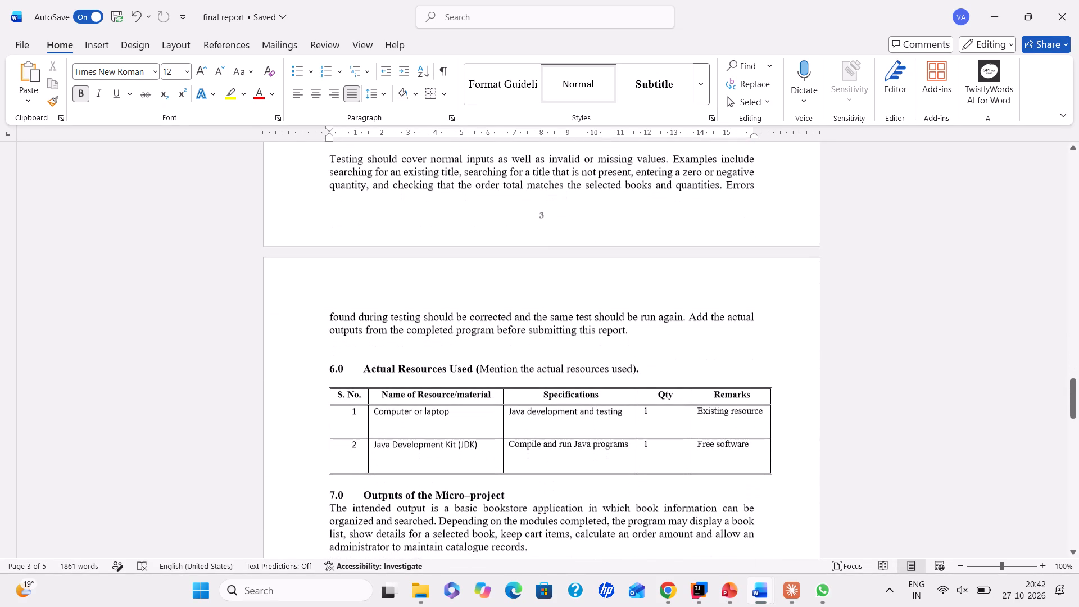
scroll(473, 395, up, 1)
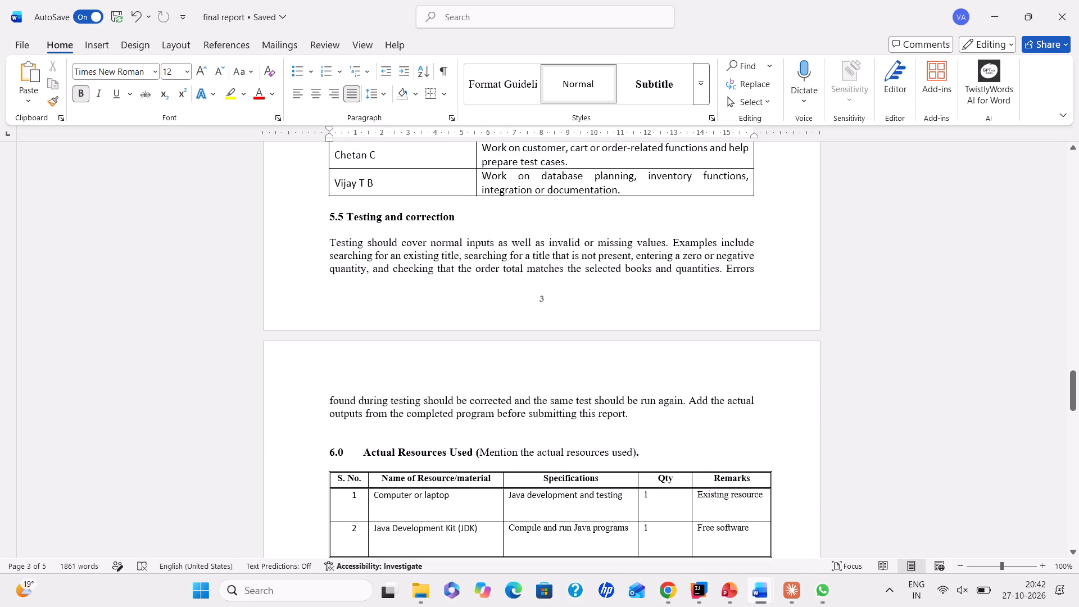
drag(347, 214, 437, 220)
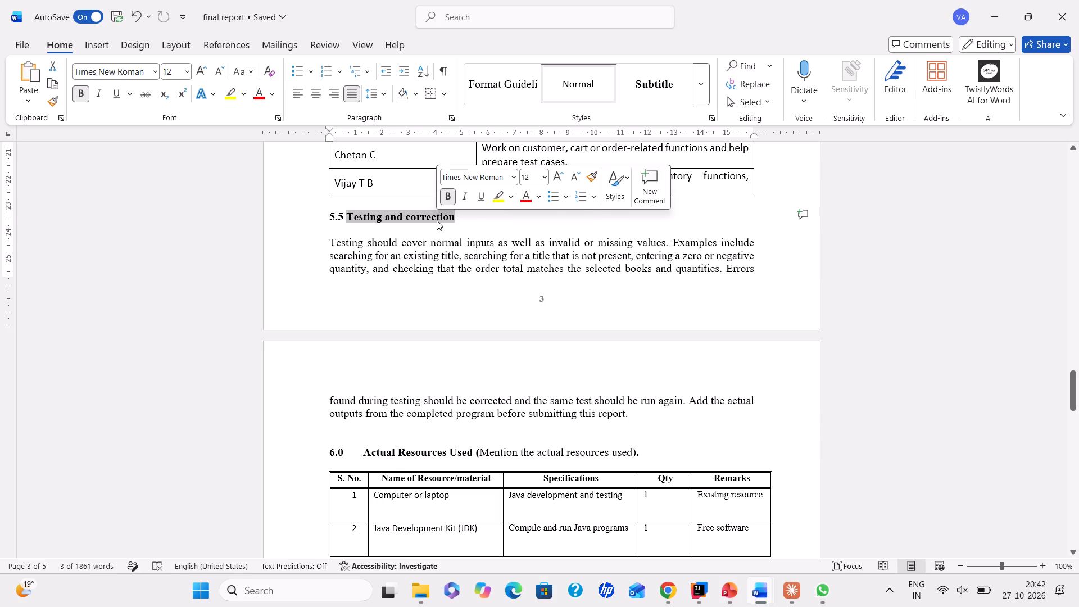
key(ctrl+c)
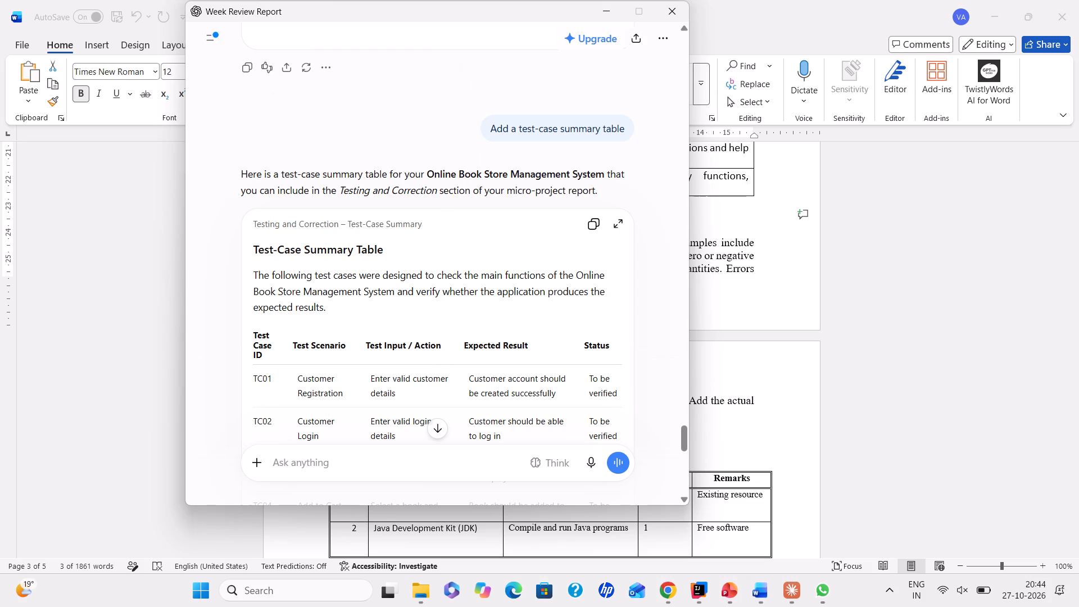
Read the test-case summary table to its closing note and send the suggested follow-up "Add actual test results and evidence".
scroll(510, 326, down, 1)
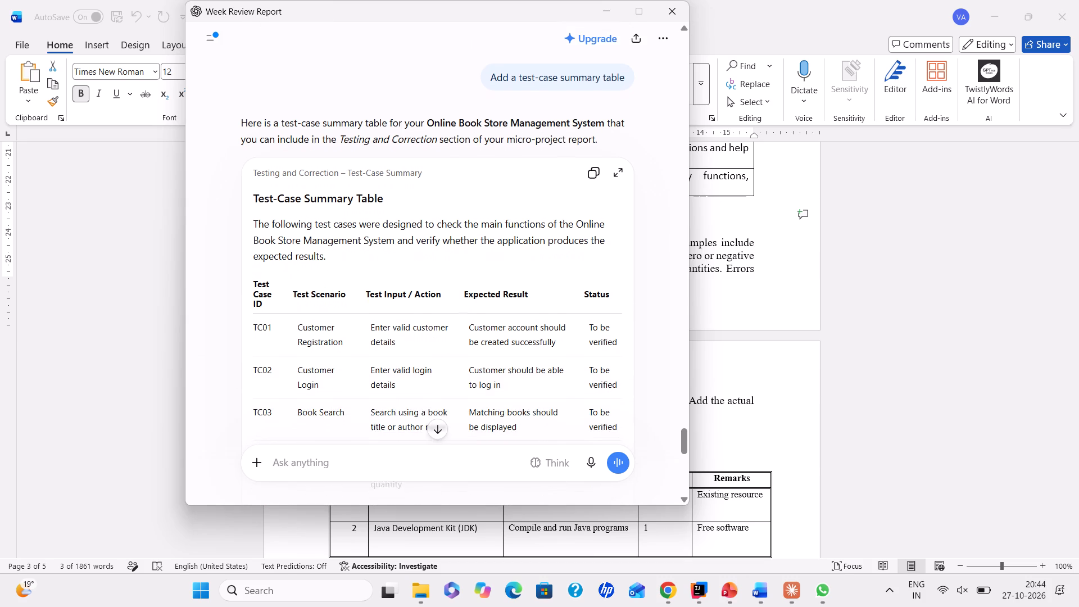
scroll(510, 326, down, 1)
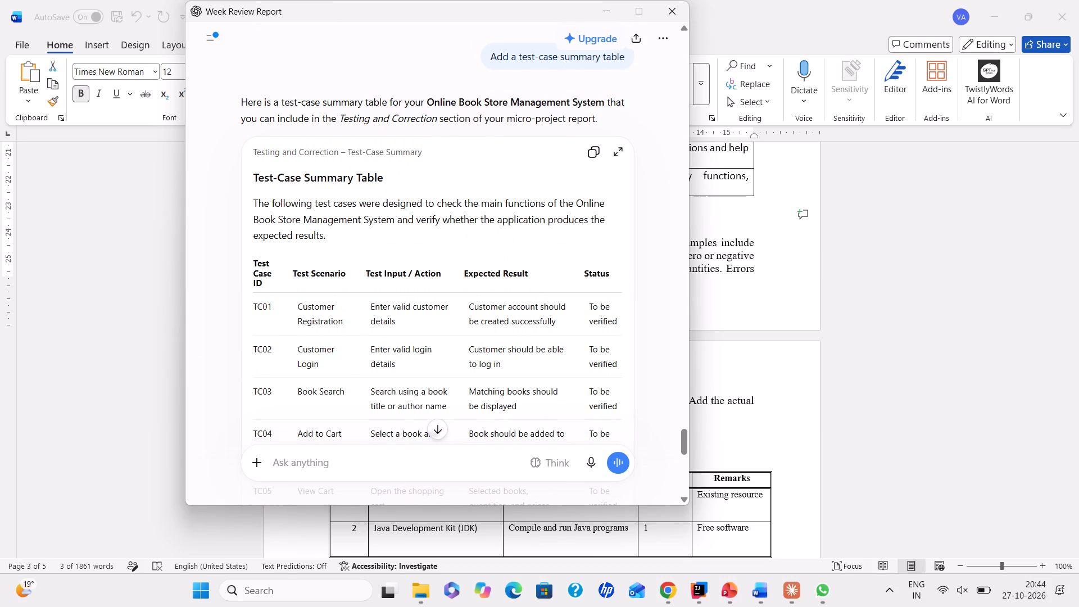
scroll(423, 319, down, 1)
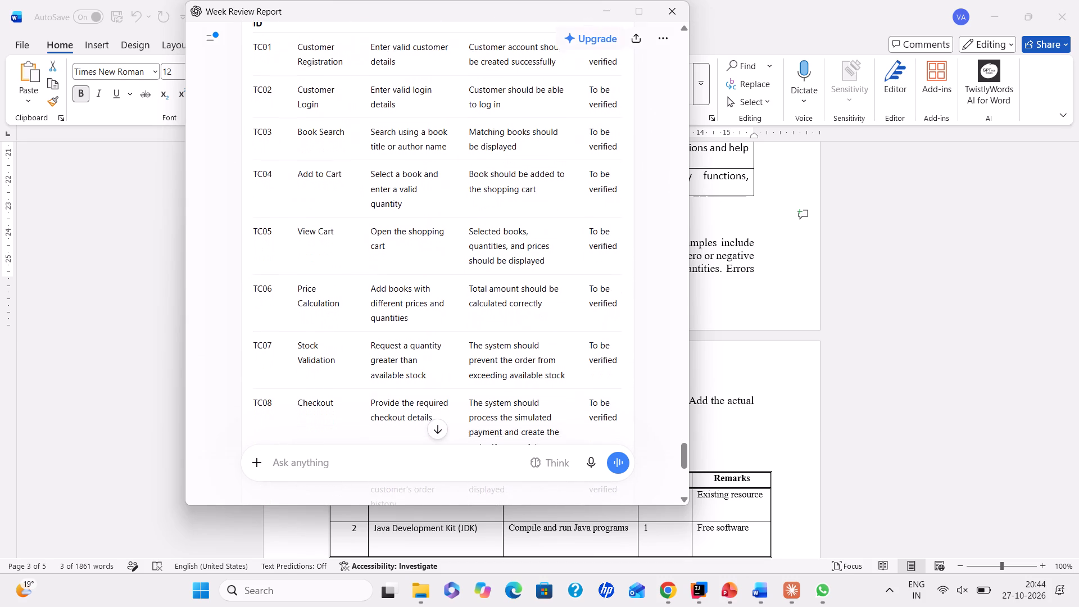
scroll(423, 319, down, 3)
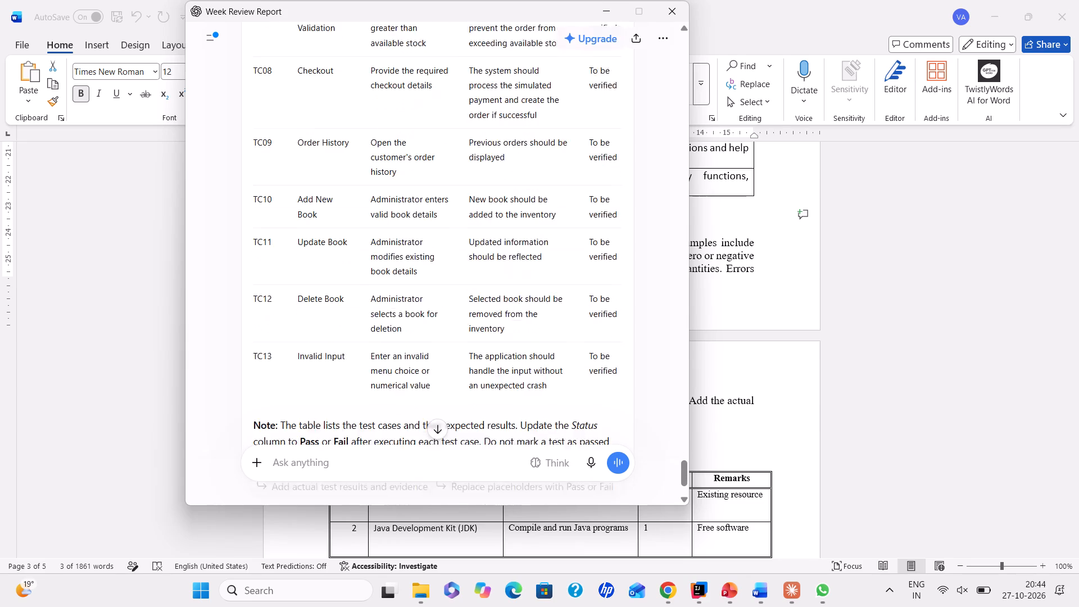
scroll(423, 319, down, 1)
scroll(482, 271, down, 1)
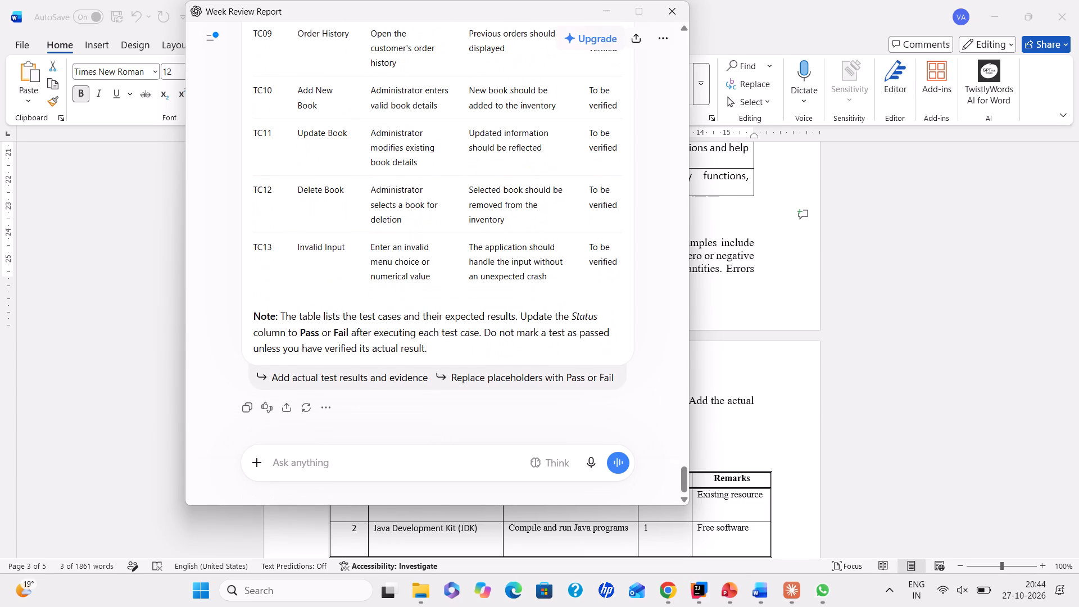
scroll(482, 271, down, 1)
click(361, 384)
click(347, 372)
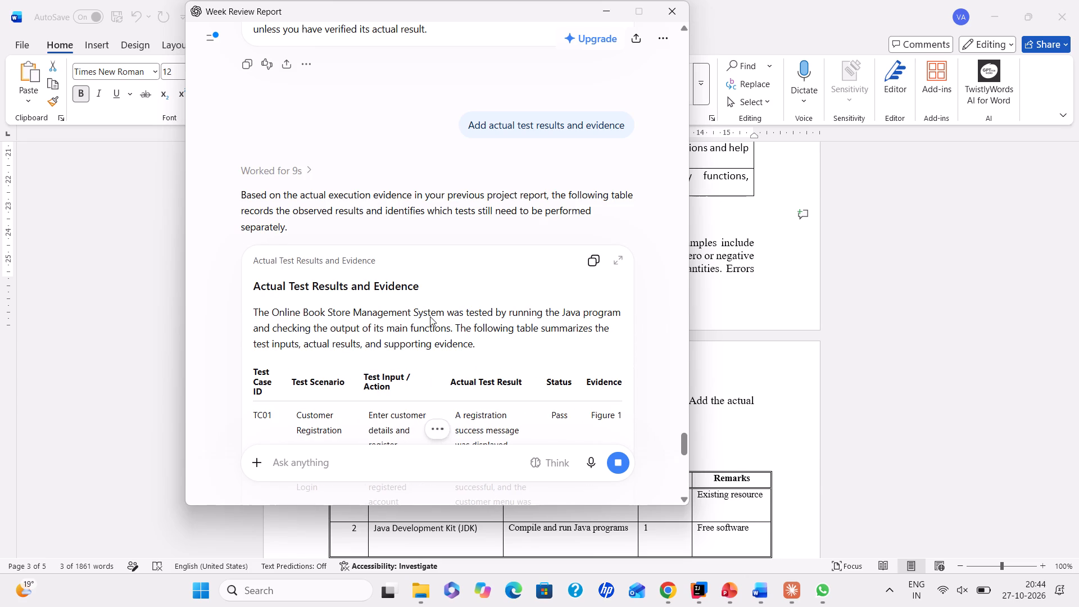
Read the Actual Test Results and Evidence answer through its table, supporting evidence, testing summary and closing note.
scroll(404, 347, down, 1)
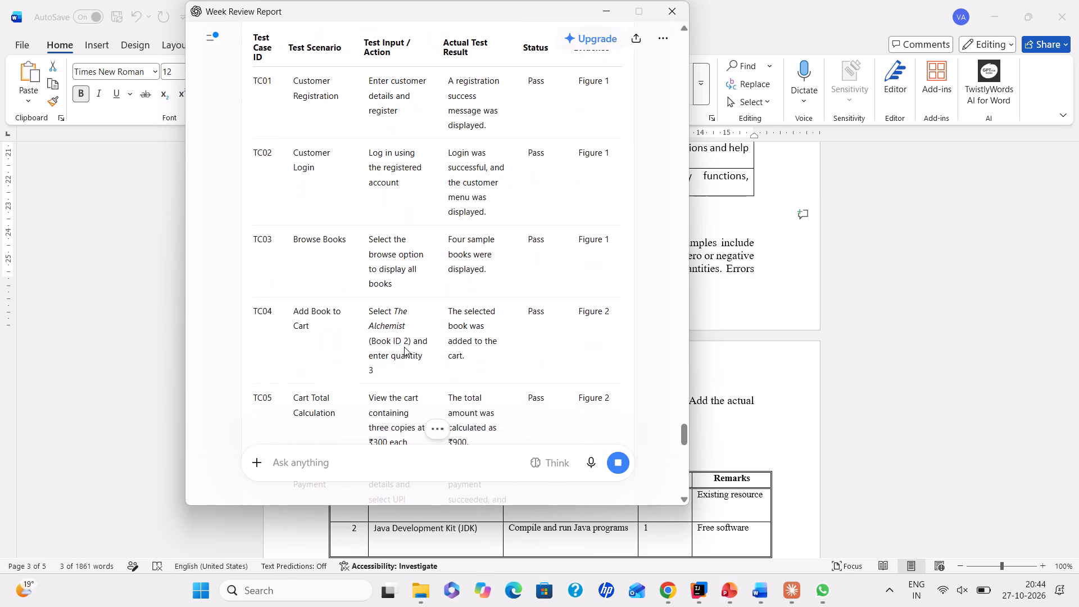
scroll(570, 162, left, 2)
scroll(570, 162, down, 2)
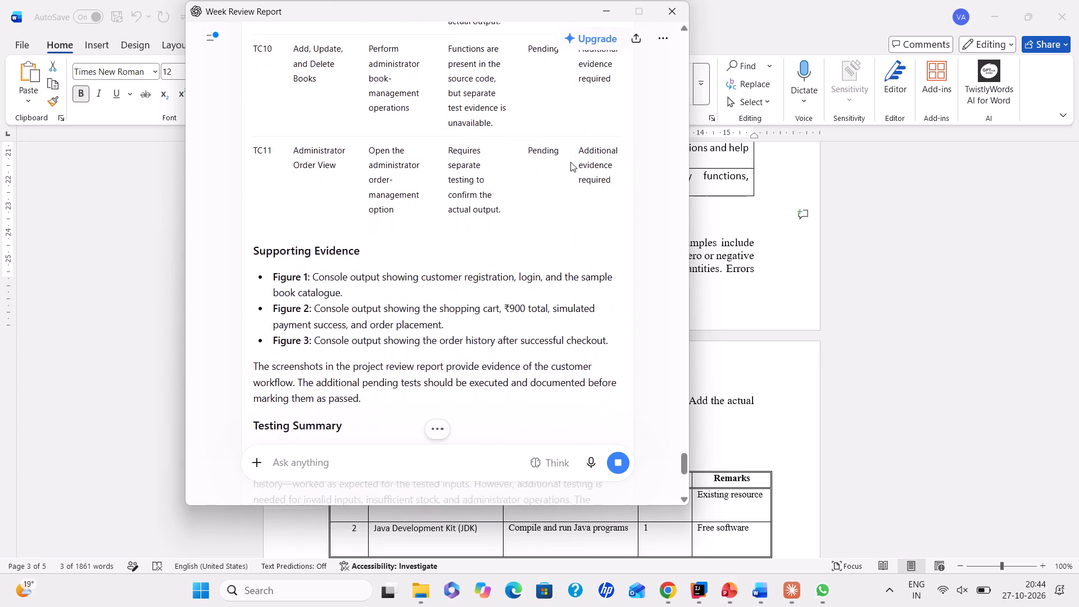
scroll(570, 162, down, 1)
scroll(421, 134, down, 1)
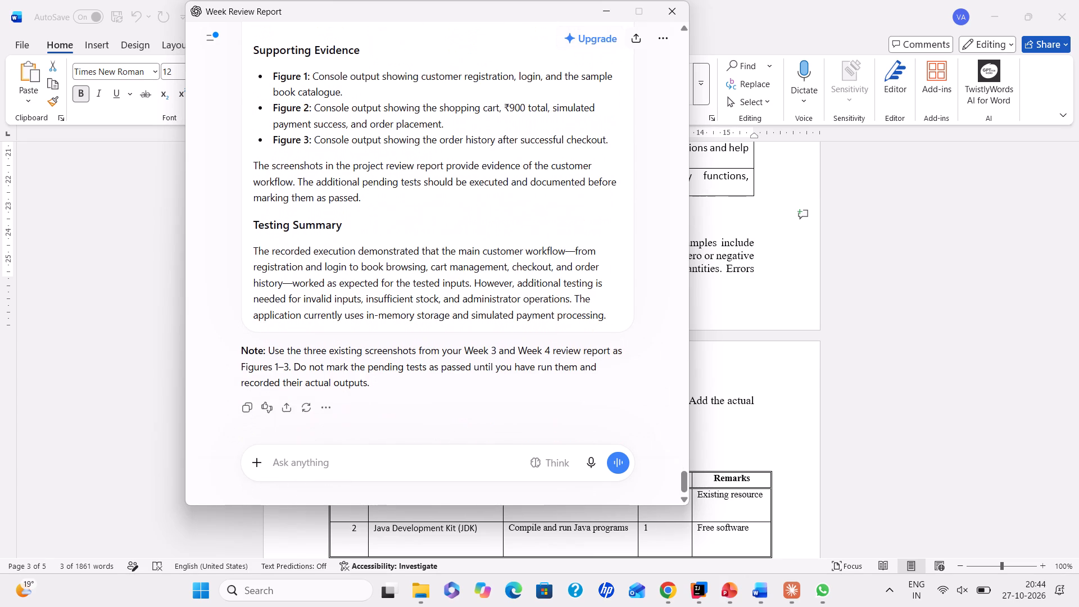
scroll(421, 134, down, 2)
Go back to the categorized Testing and Correction answer, check its six categories, and copy its text block.
scroll(421, 134, up, 3)
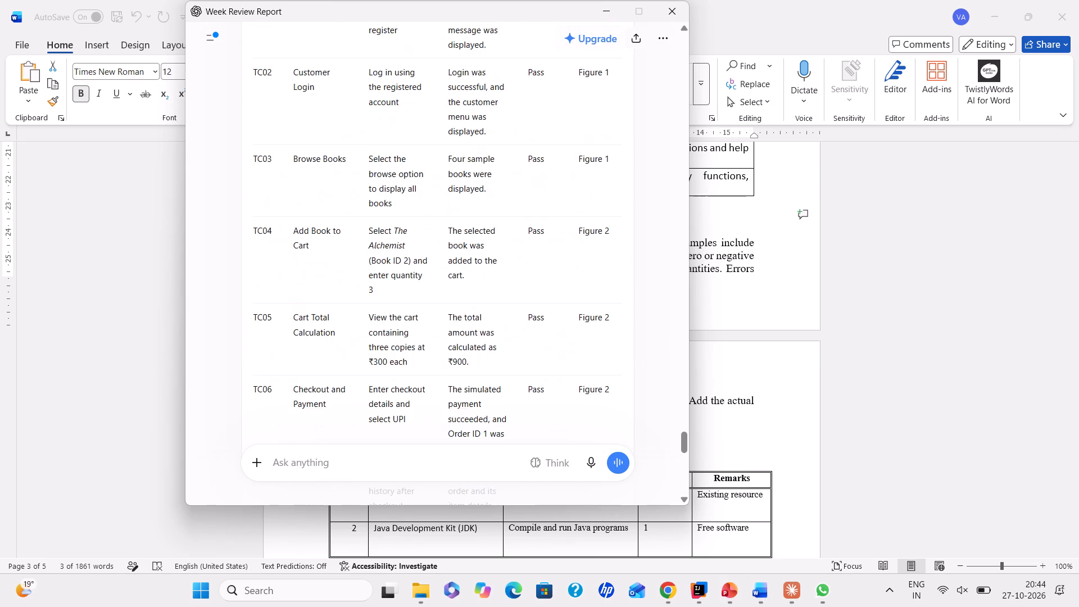
scroll(421, 134, up, 7)
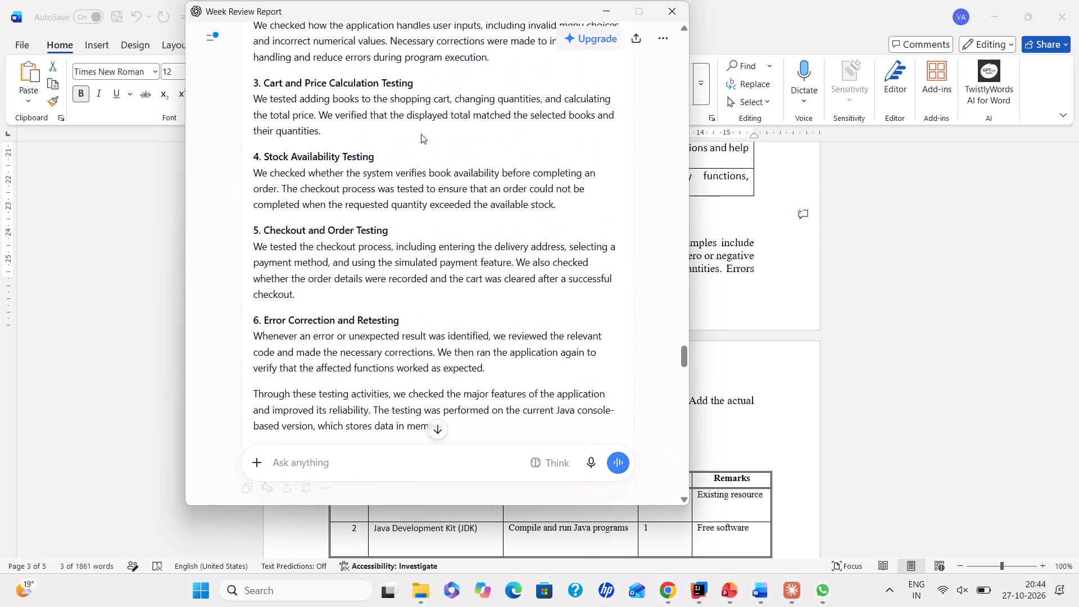
scroll(421, 134, up, 2)
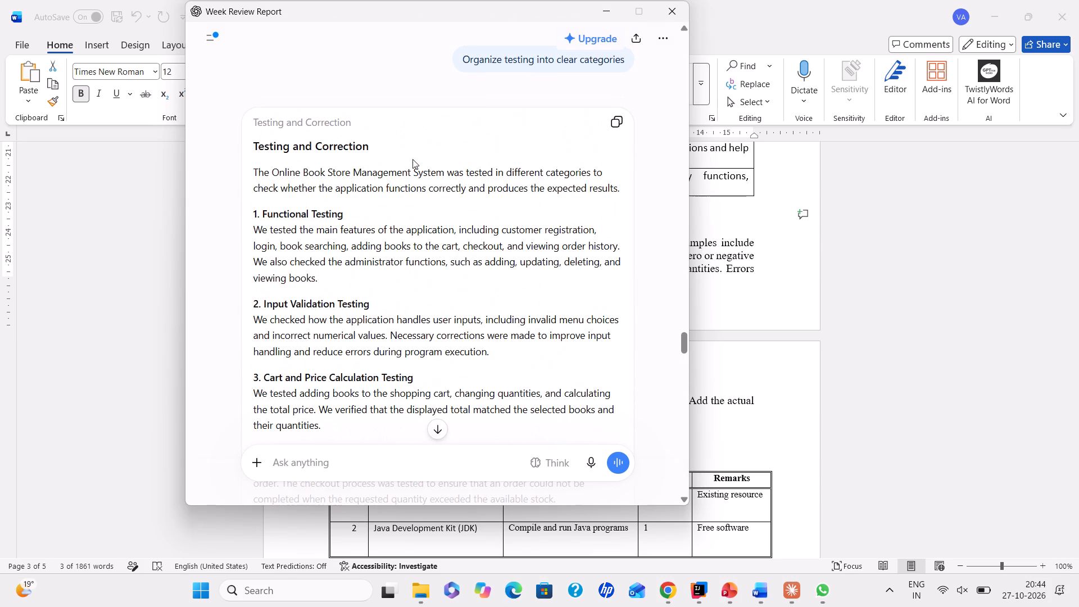
scroll(492, 174, down, 2)
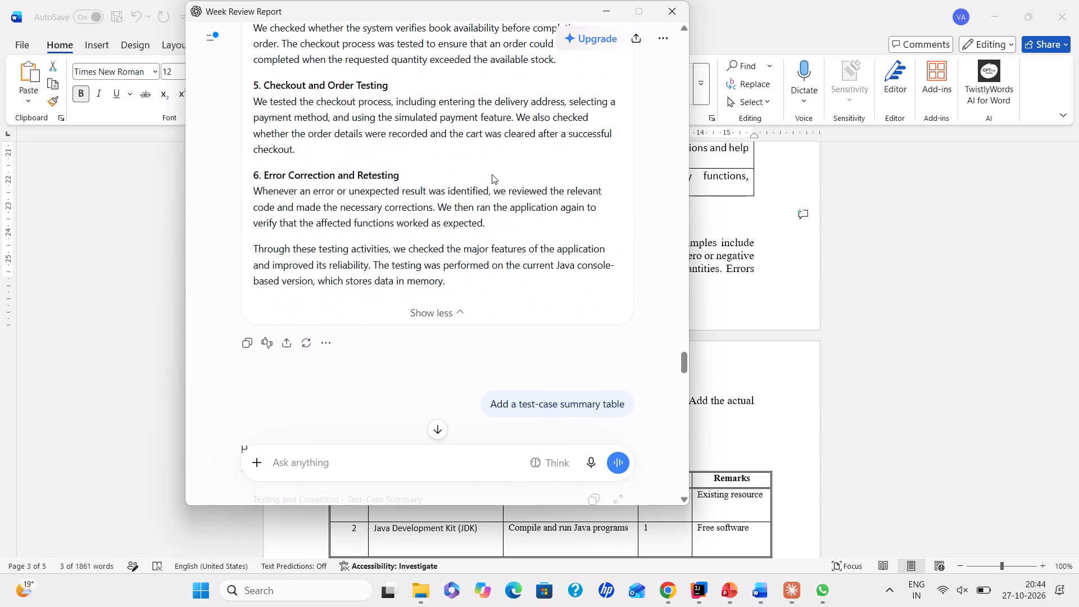
scroll(380, 225, up, 1)
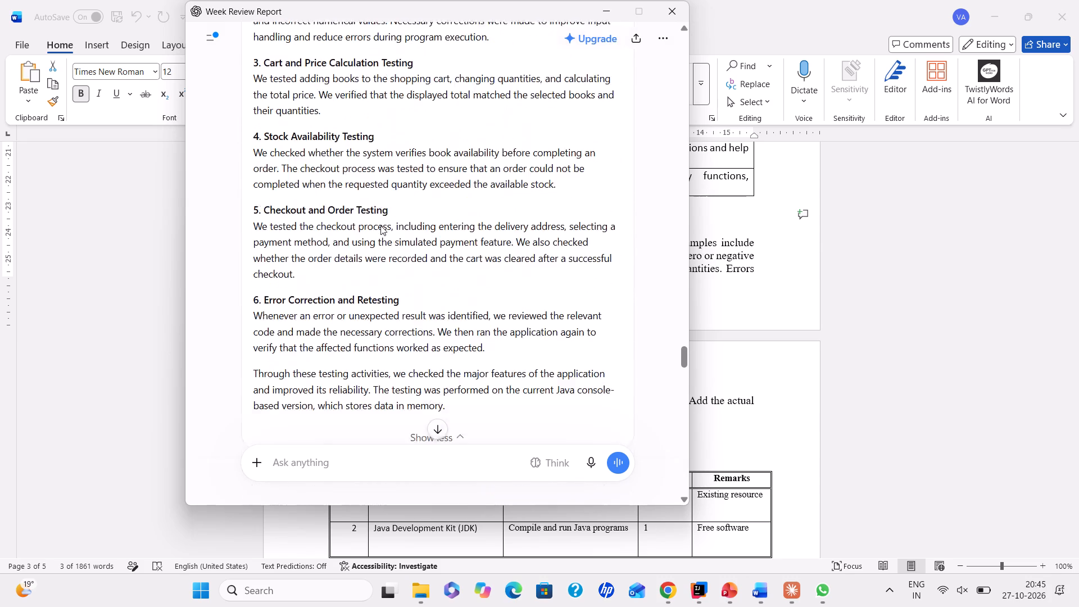
scroll(380, 225, up, 1)
click(610, 93)
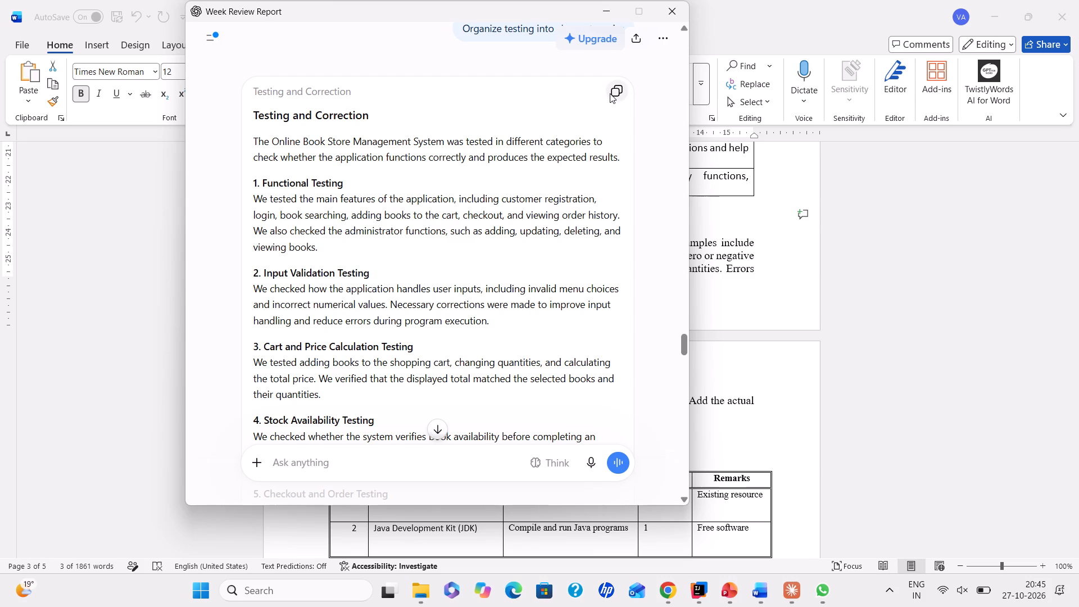
In the Word final report, replace the whole body text under 5.5 Testing and correction with the copied categorized testing text.
click(609, 18)
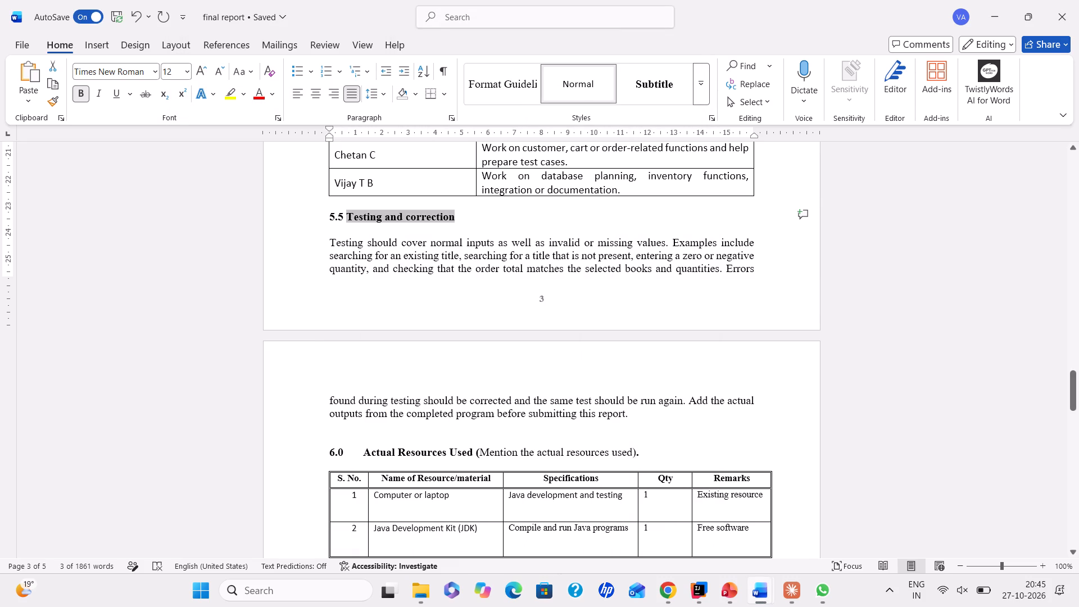
drag(326, 239, 624, 273)
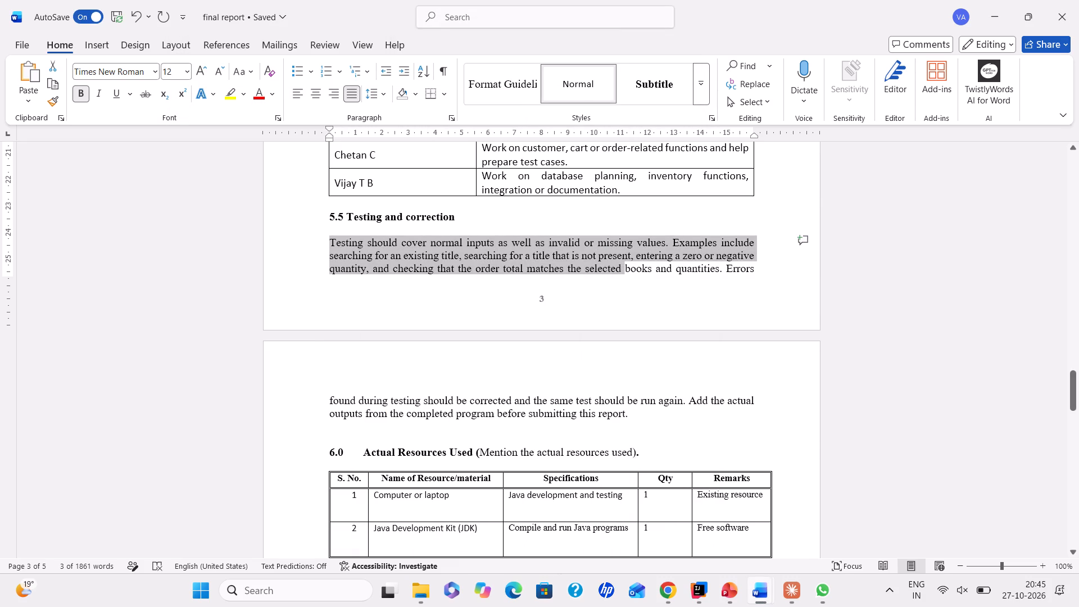
drag(624, 273, 719, 347)
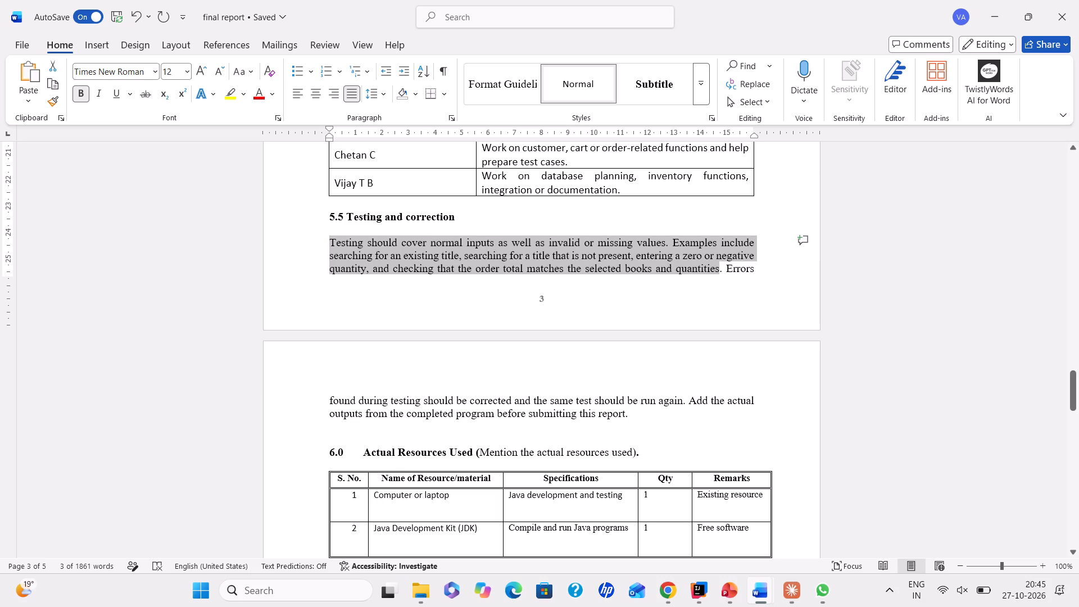
drag(719, 347, 651, 420)
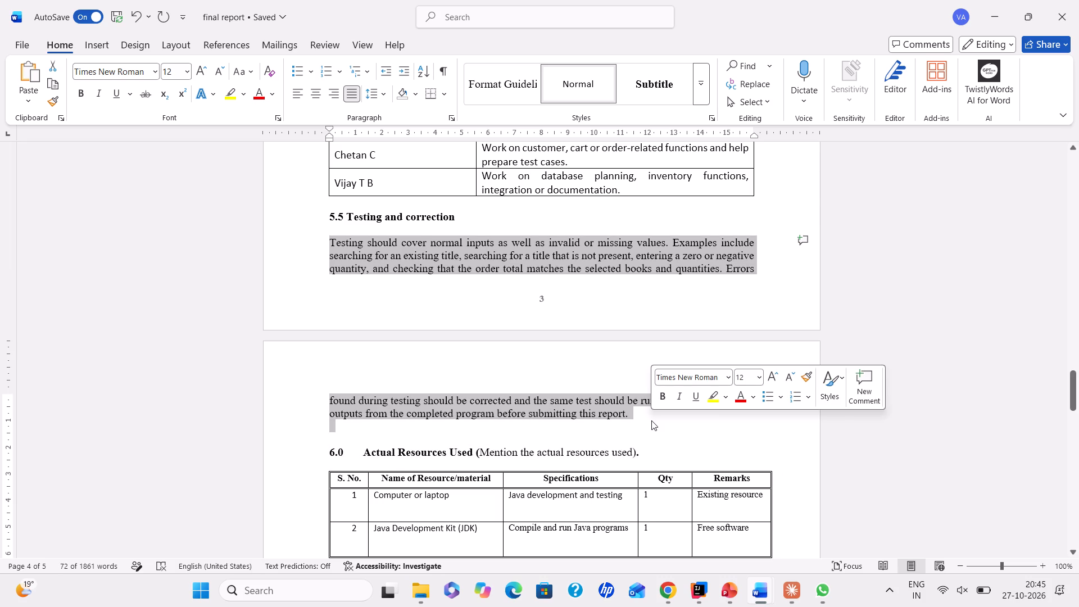
key(BackSpace)
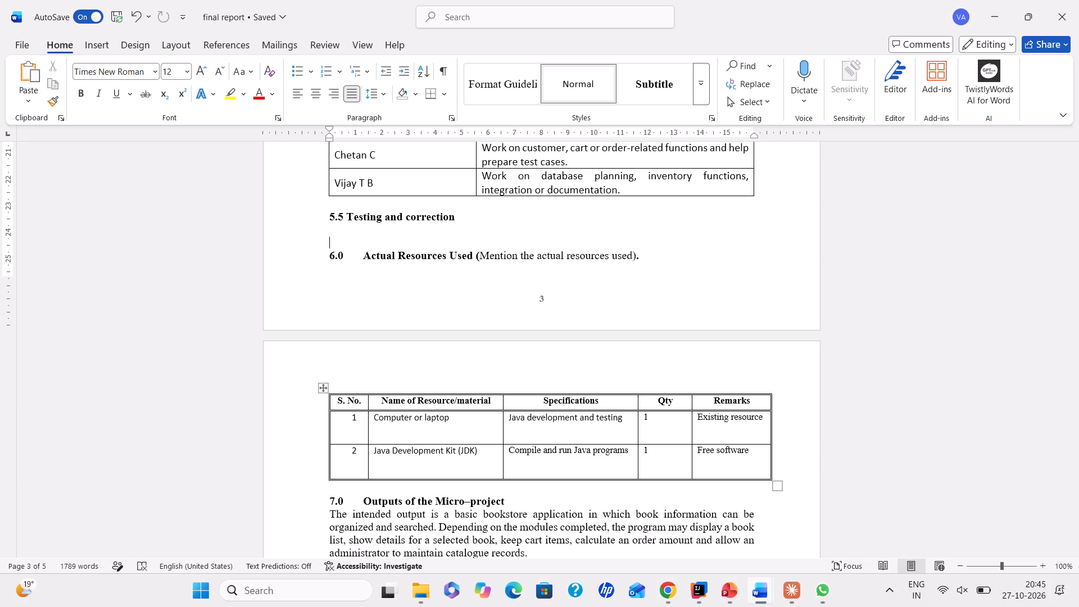
key(ctrl+v)
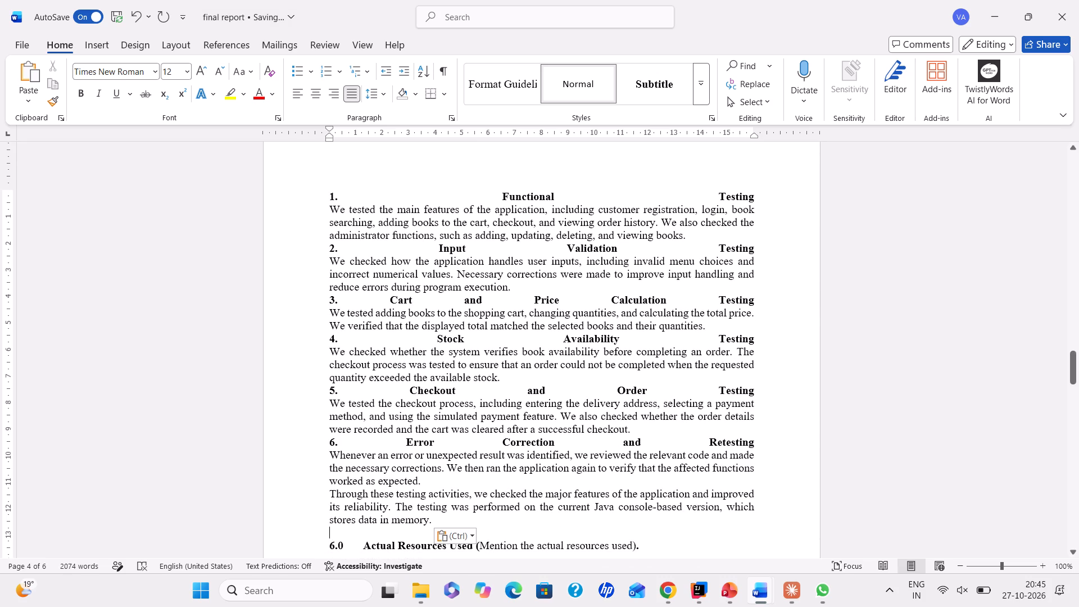
Close up the stretched gaps in the first testing heading and add a colon so it reads "1.FunctionalTesting:".
click(499, 196)
key(BackSpace)
key(Right)
key(Right)
key(Right)
key(Right)
key(Right)
key(Right)
key(Right)
key(Right)
key(Right)
key(Right)
key(Right)
key(Right)
key(Right)
key(Right)
key(Right)
key(Right)
key(Right)
key(Right)
key(Right)
key(Right)
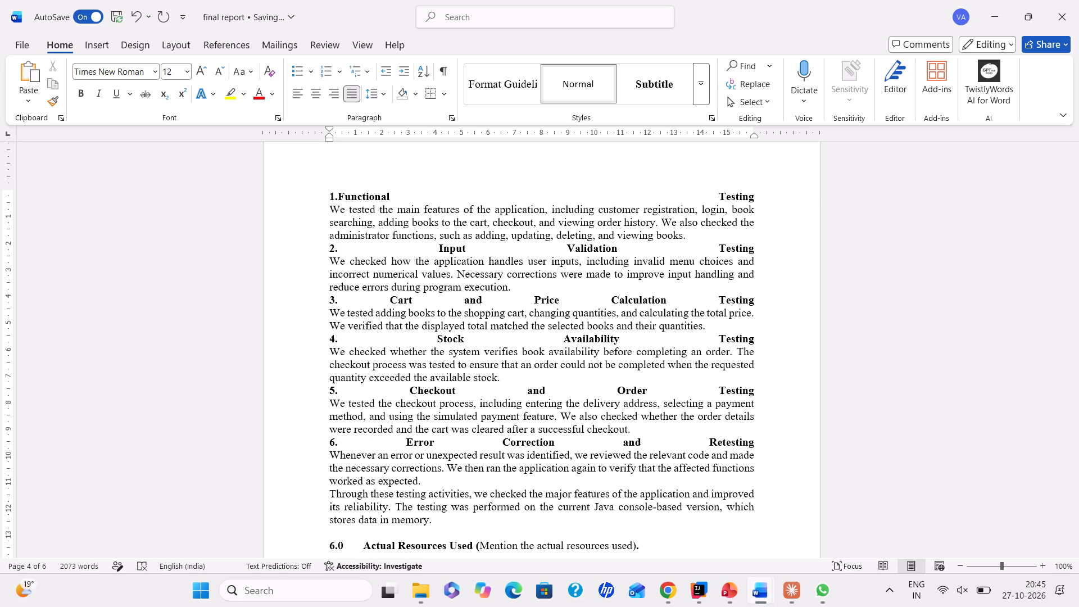
key(Up)
key(BackSpace)
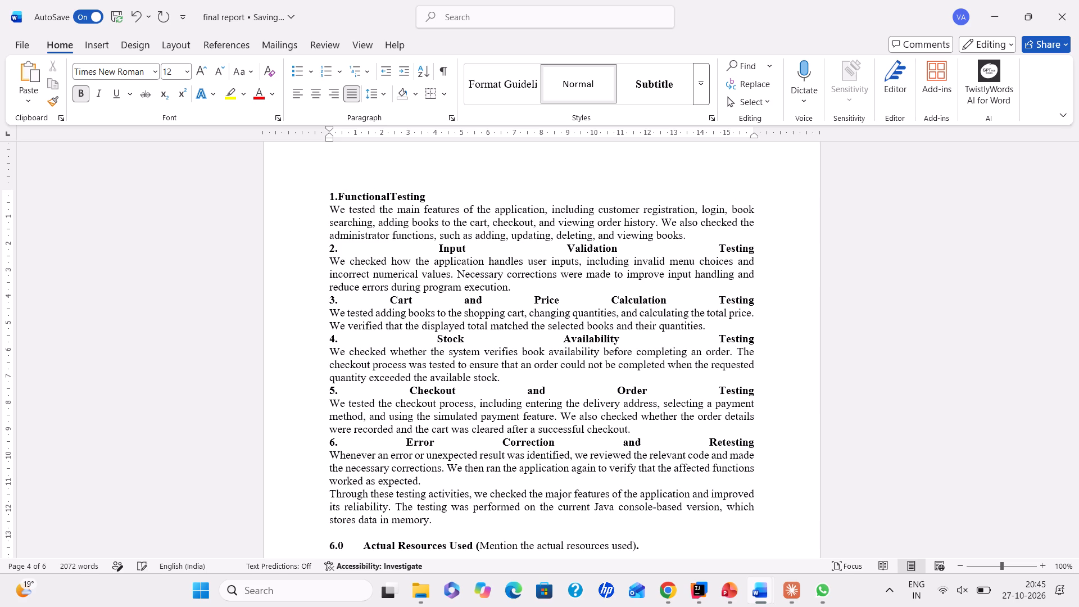
key(Right)
key(Right)
key(Right)
key(Right)
key(Right)
key(Right)
key(Right)
key(shift+colon)
Set the Functional Testing text as its own paragraph directly below the heading, its first line indented with spaces to the heading's end.
key(Return)
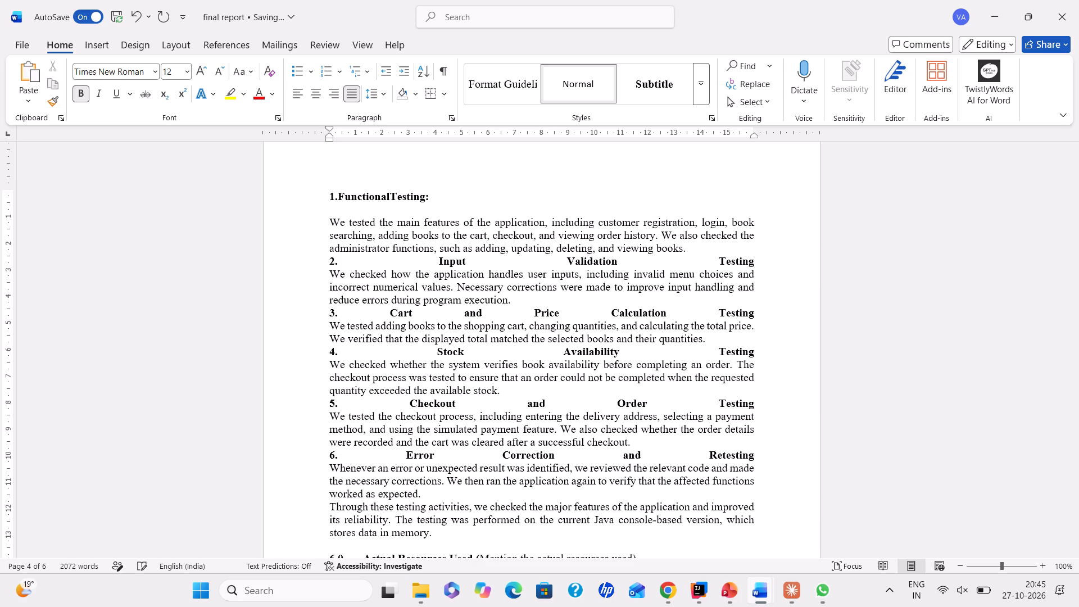
key(Down)
key(space)
key(space)
key(space)
key(BackSpace)
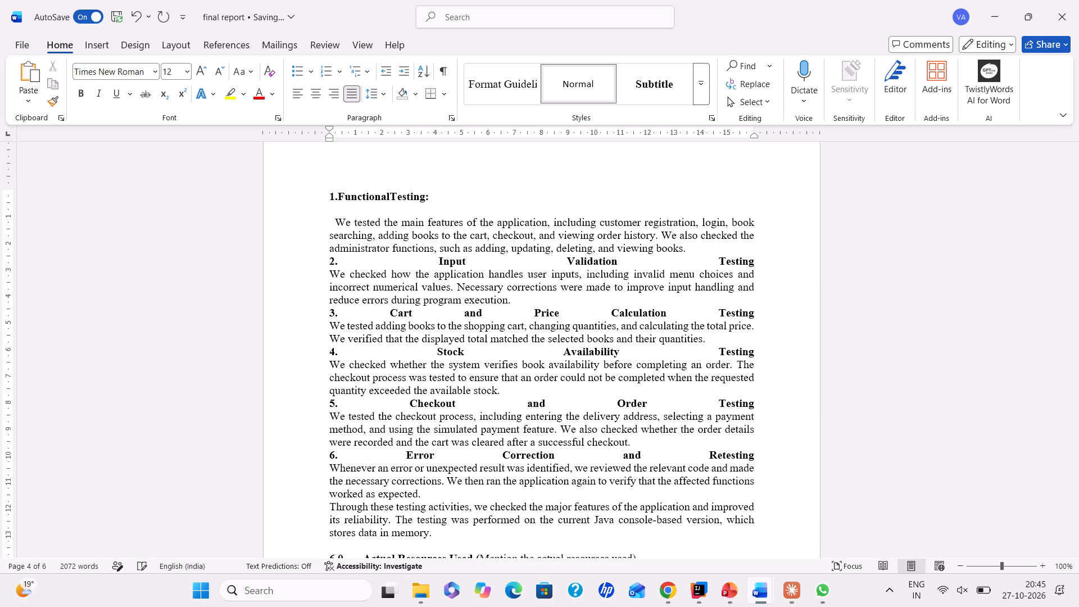
key(BackSpace)
key(BackSpace)
key(BackSpace)
key(space)
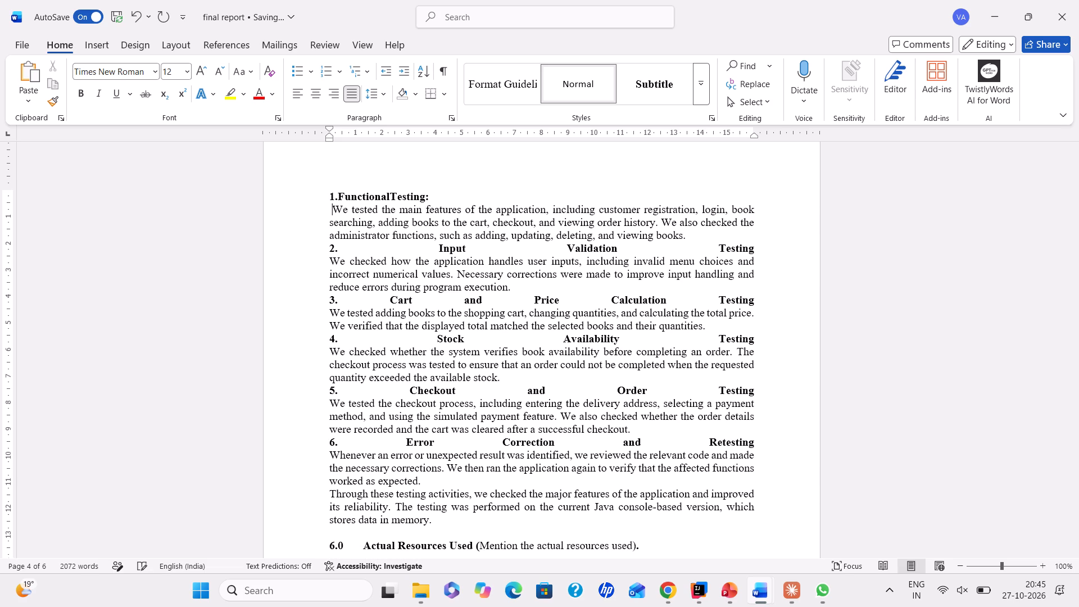
key(space)
key(space)
key(space)
key(space)
key(space)
key(space)
key(space)
key(space)
key(space)
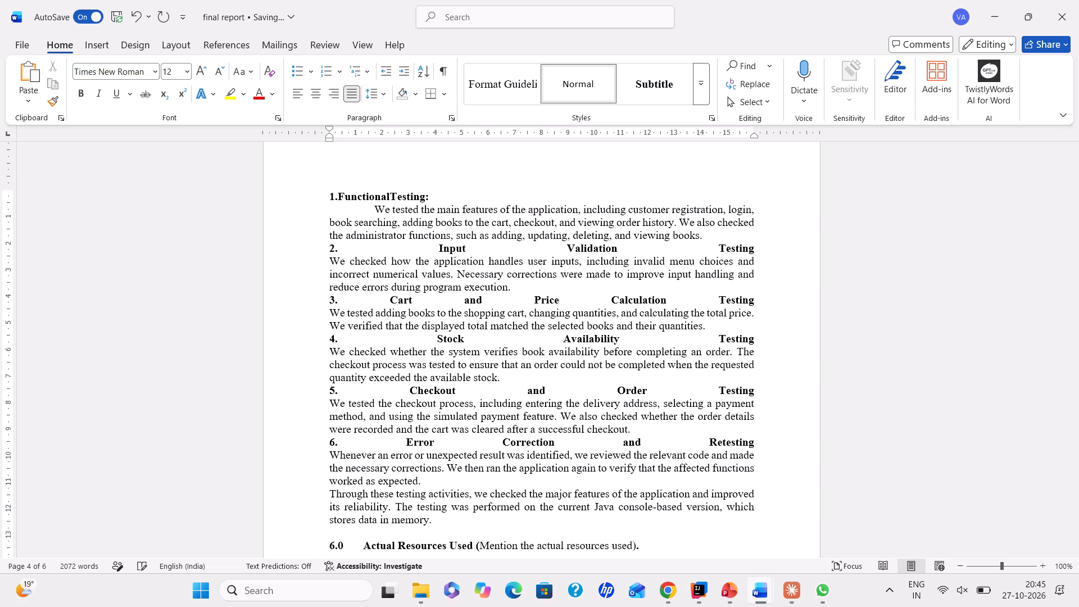
key(space)
key(space)
key(space)
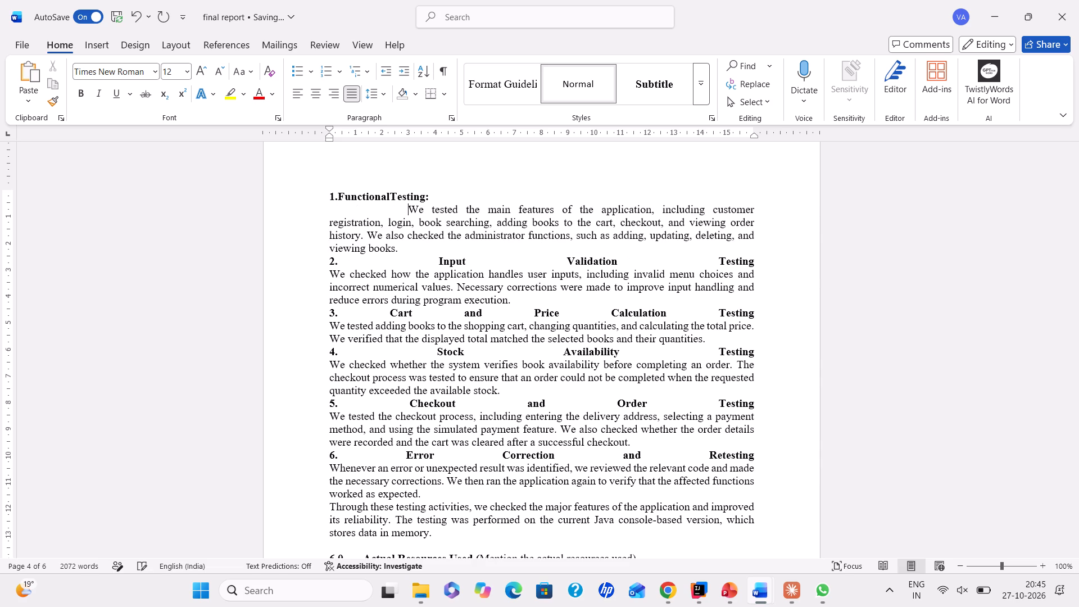
key(space)
key(space)
key(space)
key(space)
key(space)
key(space)
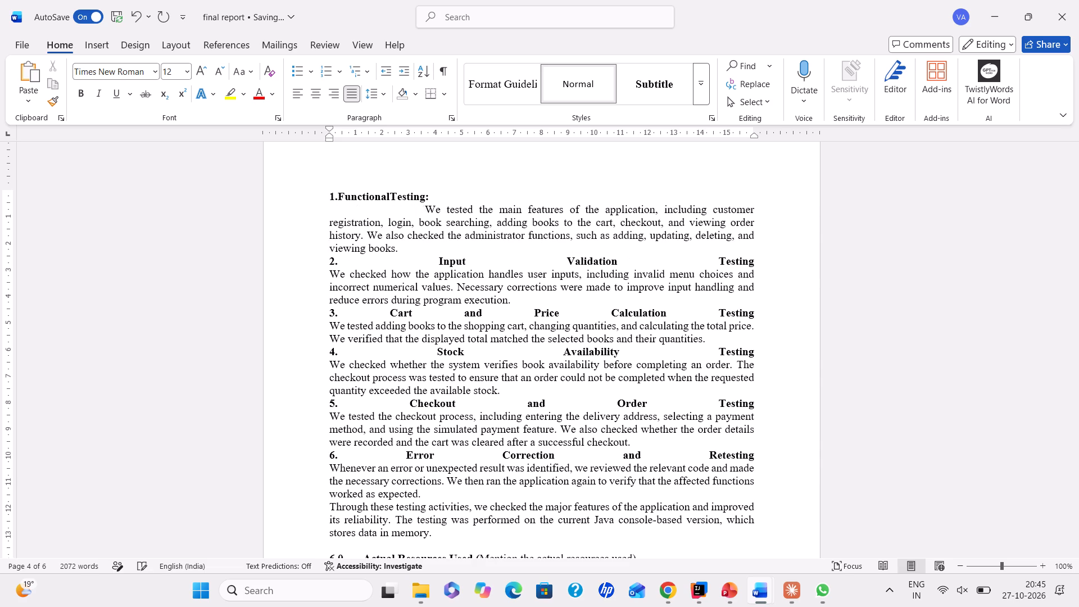
key(space)
Close up the stretched gaps in the second testing heading so it reads "2.InputValidationTesting".
key(Down)
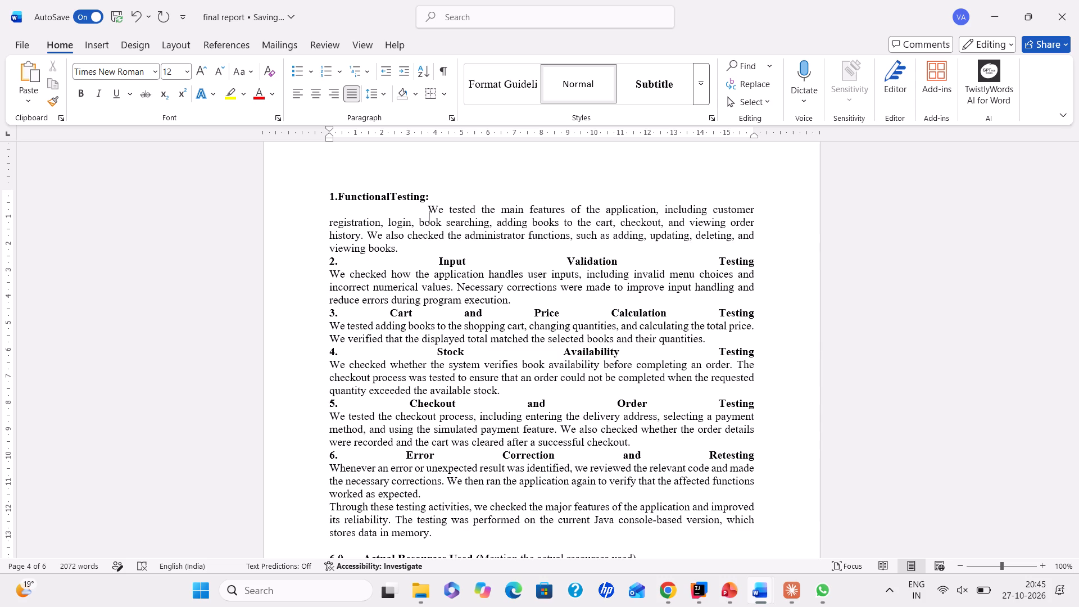
key(Down)
key(Down)
key(Down)
key(BackSpace)
key(Right)
key(Right)
key(Right)
key(Right)
key(Right)
key(Right)
key(Right)
key(Right)
key(Right)
key(Right)
key(Right)
key(Right)
key(Right)
key(Right)
key(Right)
key(Right)
key(Right)
key(Right)
key(Right)
key(Right)
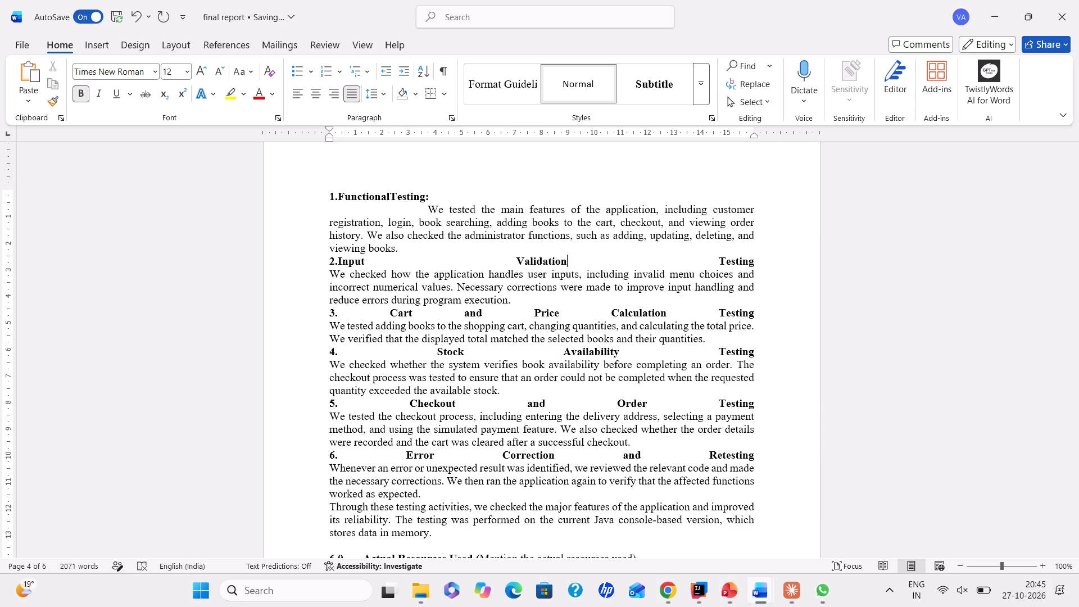
key(Left)
key(Left)
key(Left)
key(Left)
key(BackSpace)
key(Left)
key(Left)
key(Left)
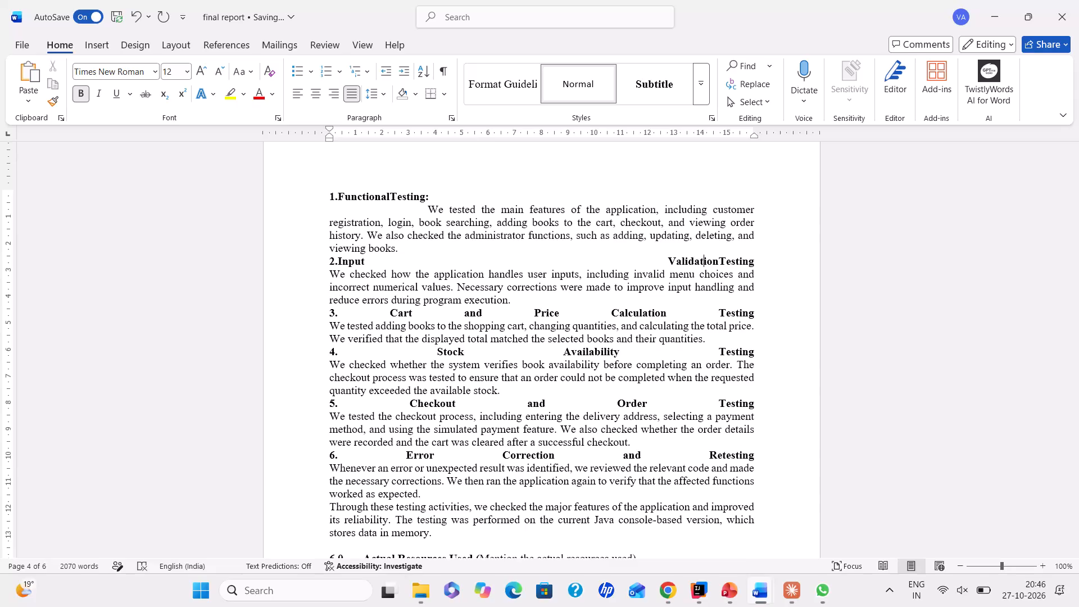
key(Left)
key(Left)
key(Left)
key(Left)
key(Left)
key(Left)
key(Left)
key(BackSpace)
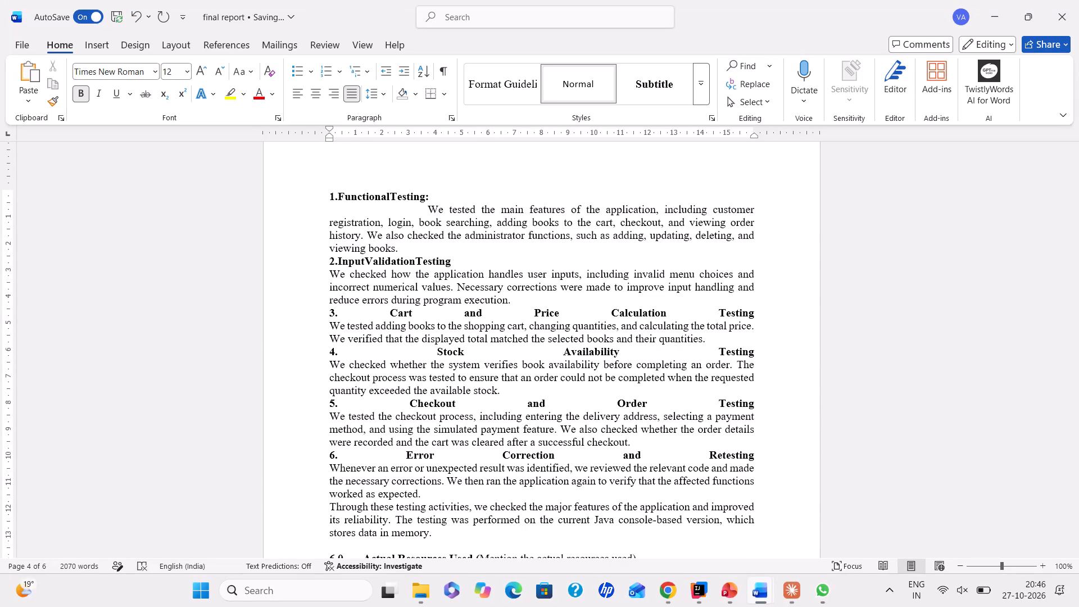
key(space)
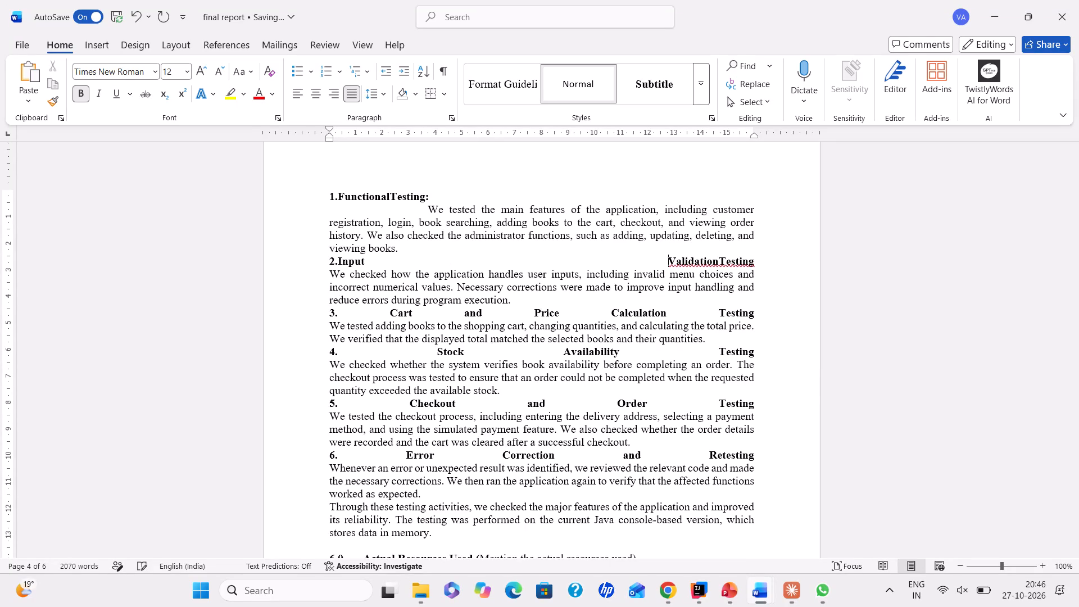
key(BackSpace)
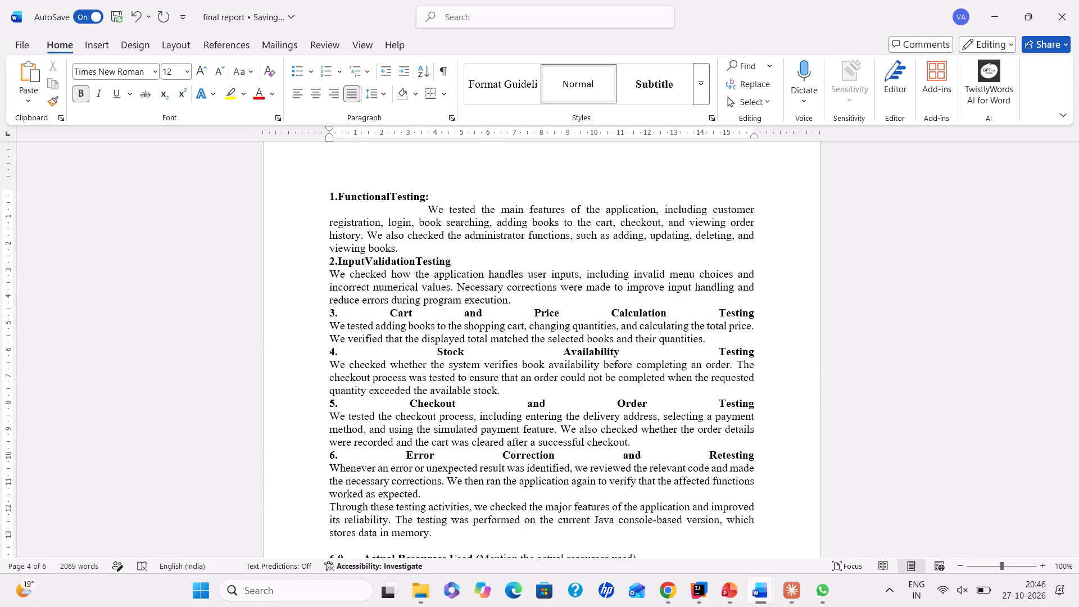
Add a colon and a space at the end of the second testing heading so it reads "2.InputValidationTesting:".
key(Right)
key(Right)
key(Right)
key(Right)
key(Right)
key(Right)
key(Right)
key(Right)
key(Right)
key(Right)
key(Right)
key(Right)
key(Right)
key(Right)
key(Right)
key(Right)
key(Right)
key(Right)
key(Left)
text(:)
key(space)
Indent the first line of the Input Validation Testing text with spaces so it starts at the heading's end.
key(Down)
key(Left)
key(Left)
key(Left)
key(Left)
key(Left)
key(Left)
key(Left)
key(Left)
key(Left)
key(Left)
key(Left)
key(Left)
key(Left)
key(Left)
key(Left)
key(Left)
key(Left)
key(Left)
key(Left)
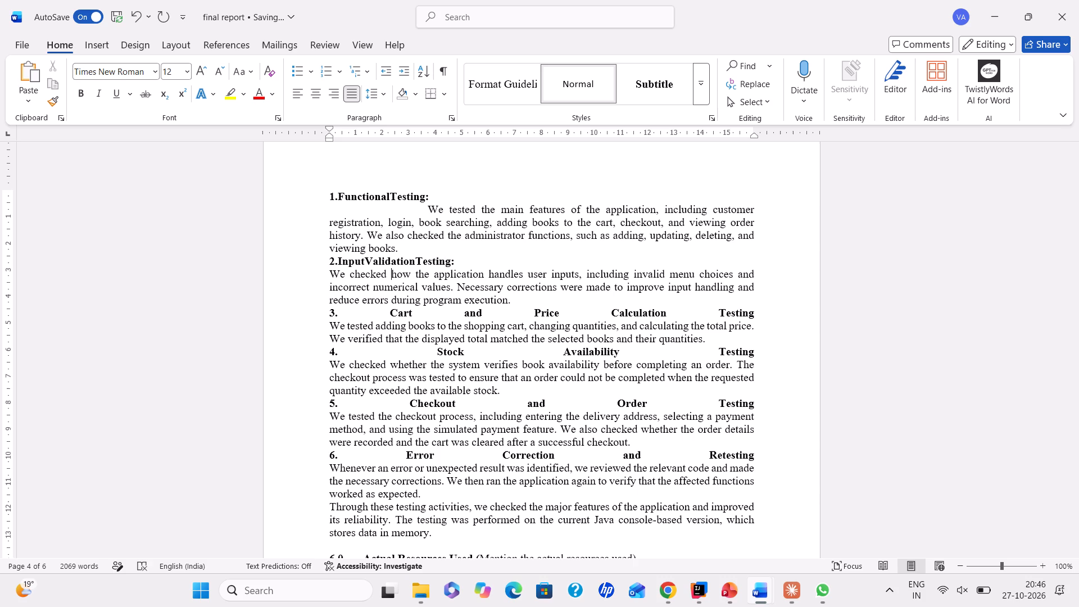
key(Left)
key(Left)
key(Left)
key(Left)
key(Left)
key(space)
key(space)
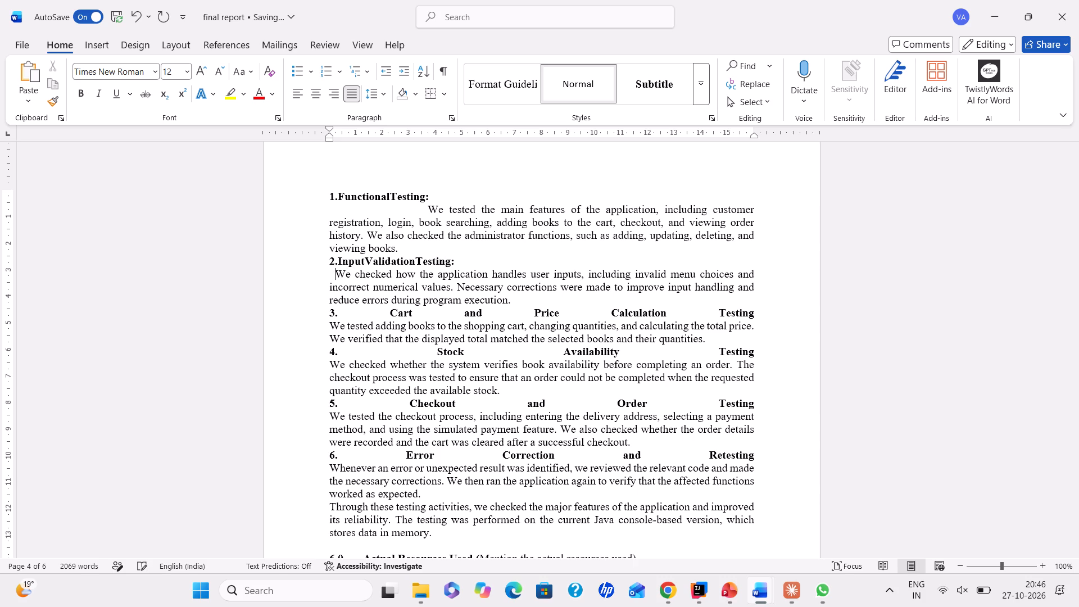
key(space)
key(space)
key(space)
key(space)
key(space)
key(space)
key(space)
key(space)
key(space)
key(space)
key(space)
key(space)
key(space)
key(space)
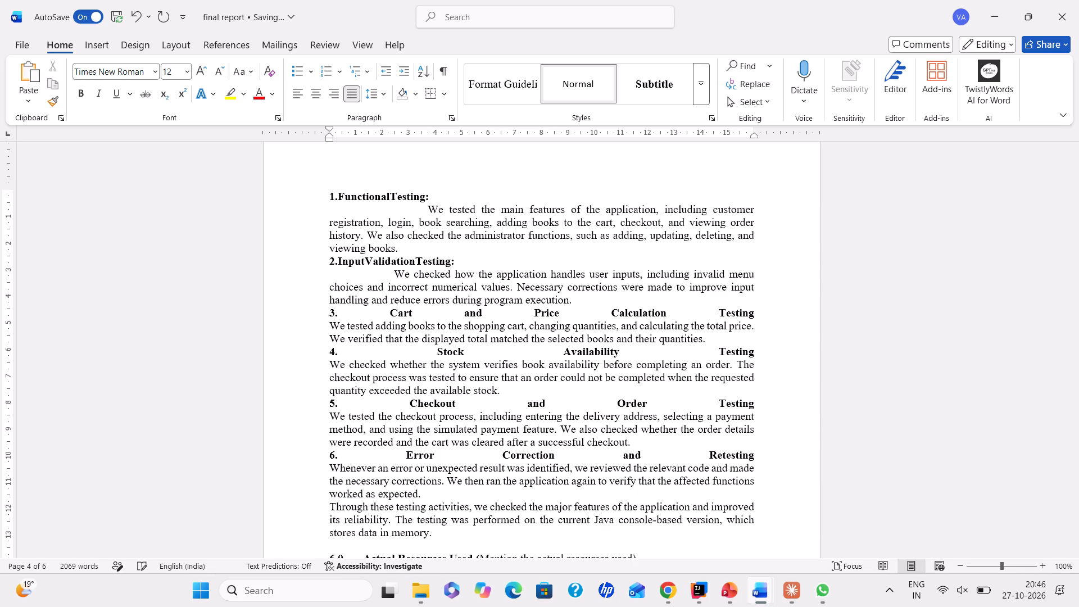
key(space)
key(space)
key(space)
key(space)
key(space)
key(space)
key(space)
key(space)
key(space)
key(space)
key(space)
key(space)
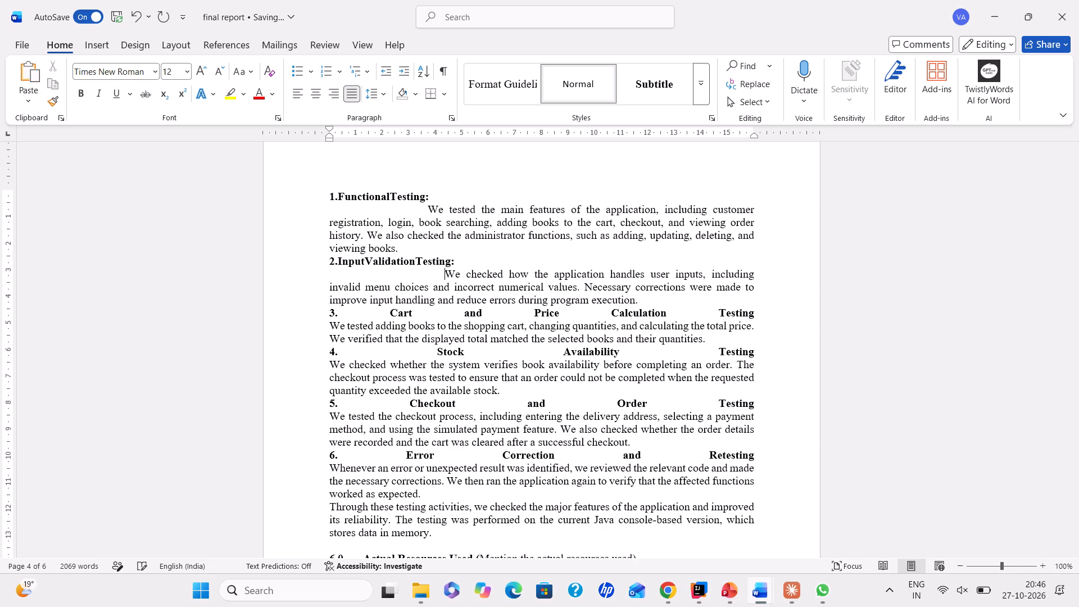
key(space)
key(space)
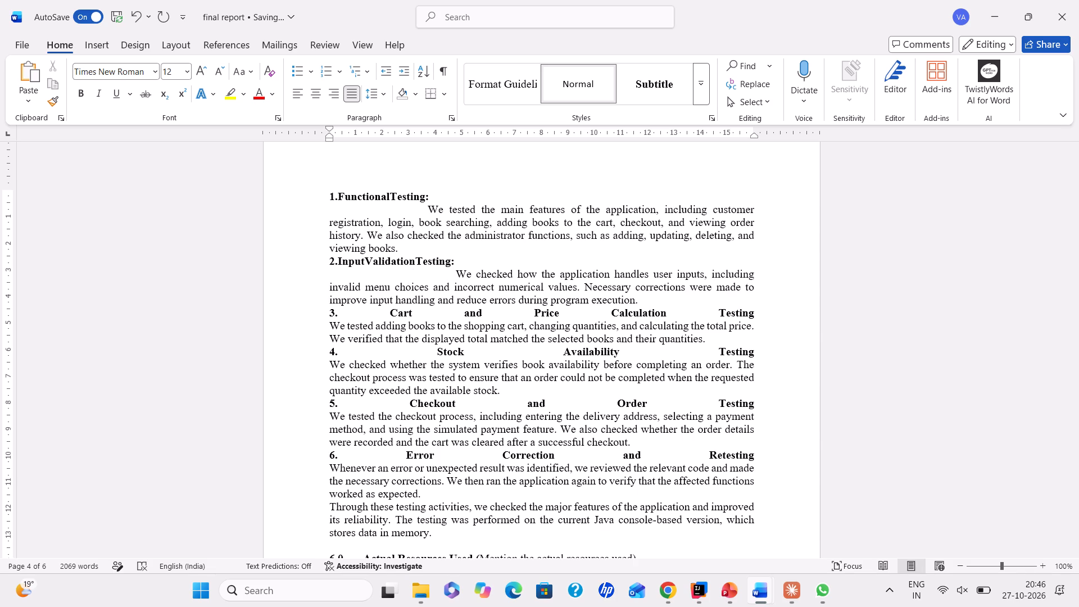
Close up the stretched gaps between the number and words of the third testing heading, Cart and Price Calculation Testing, starting with "3.CartandPriceCalculation".
key(Down)
key(Down)
key(Down)
key(BackSpace)
key(Left)
key(Left)
key(Left)
key(Left)
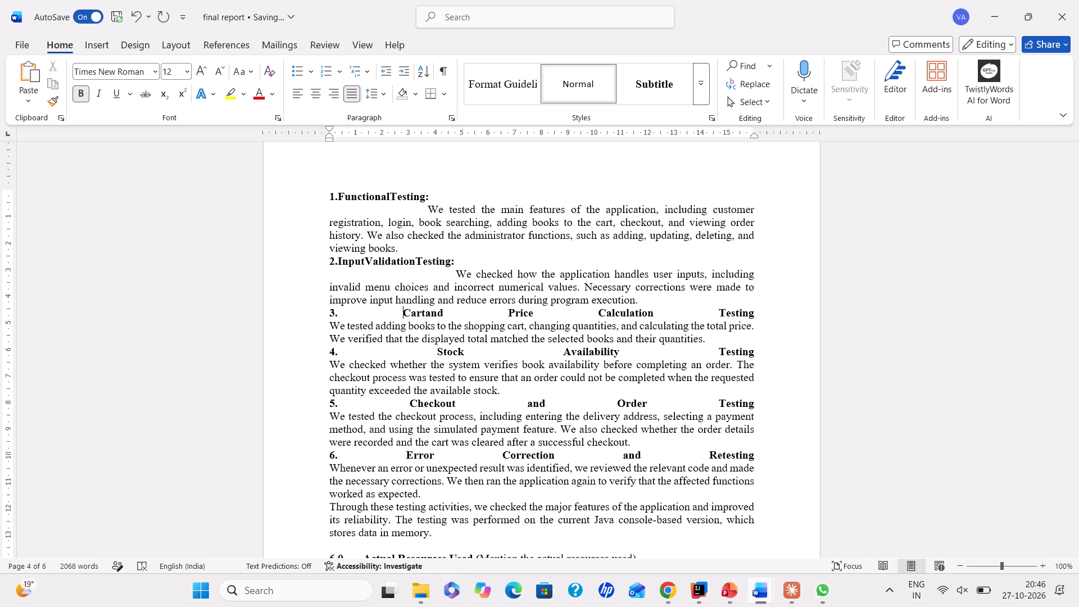
key(BackSpace)
key(Right)
key(Right)
key(Right)
key(Right)
key(Right)
key(Right)
key(Right)
key(Right)
key(Right)
key(Right)
key(Right)
key(Right)
key(Right)
key(Right)
key(Right)
key(Right)
key(Right)
key(Right)
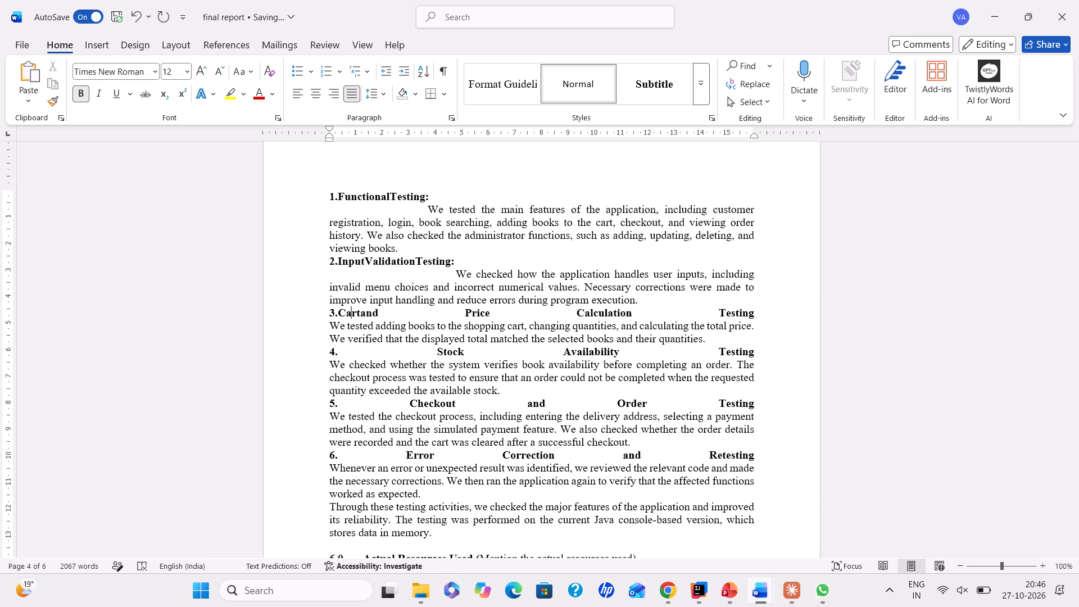
key(Left)
key(Left)
key(Left)
key(Left)
key(Left)
key(Left)
key(Left)
key(Left)
key(Left)
key(Left)
key(BackSpace)
key(Right)
key(Right)
key(Right)
key(Right)
key(Right)
key(Right)
key(Right)
key(Right)
key(Right)
key(Right)
key(Right)
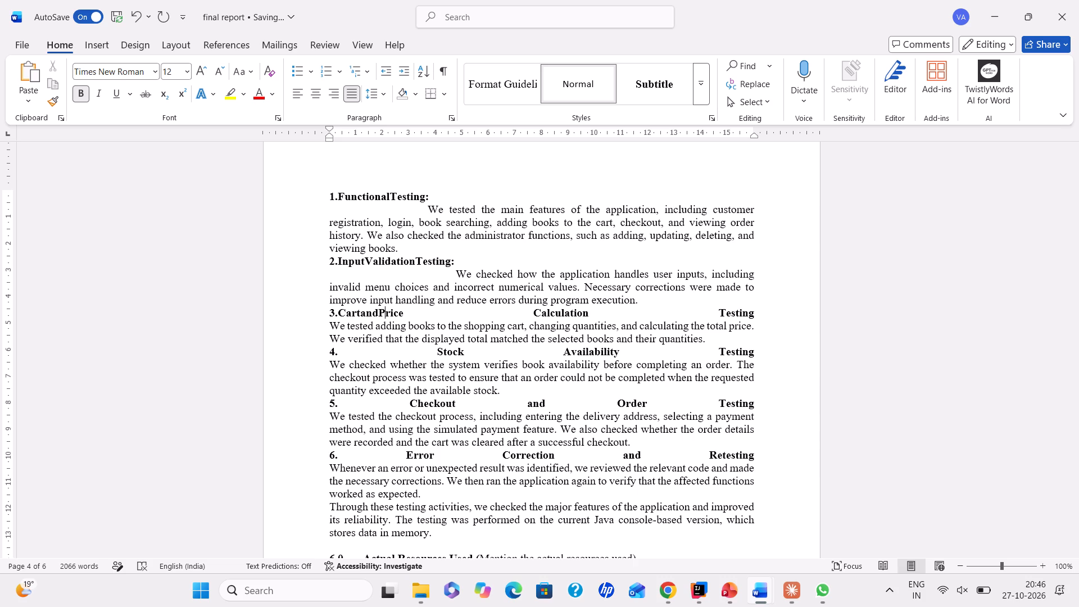
key(Left)
key(Left)
key(Left)
key(Left)
key(Left)
key(BackSpace)
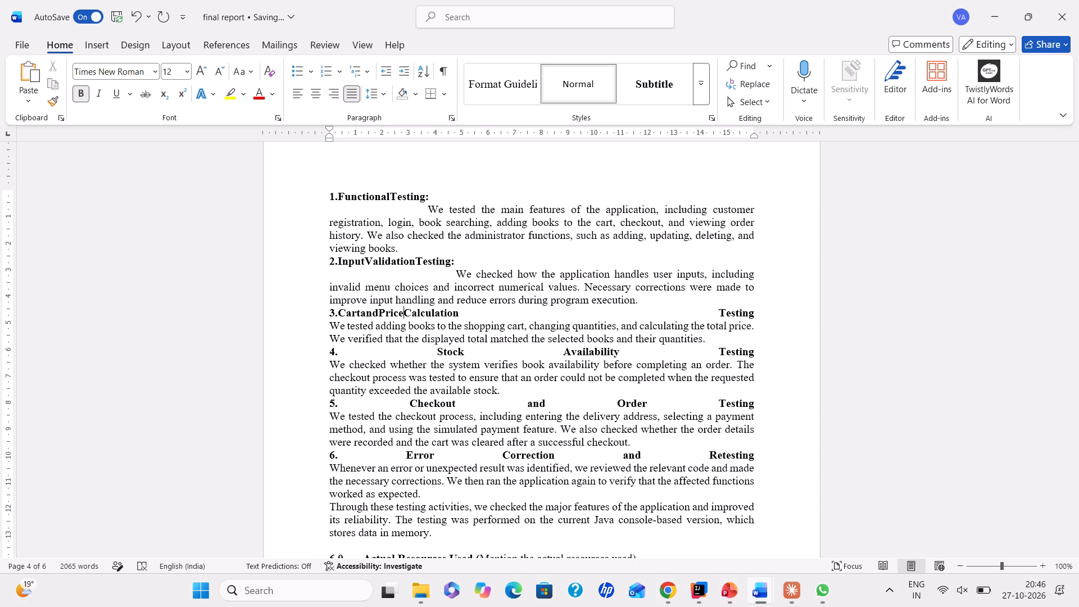
key(Right)
key(Right)
key(Right)
key(Right)
key(Right)
key(Right)
key(Right)
key(Right)
key(Right)
key(Right)
key(Right)
key(Right)
key(Right)
key(Right)
key(Right)
key(Right)
key(Right)
key(Right)
key(Right)
key(Right)
key(Left)
key(Left)
key(Left)
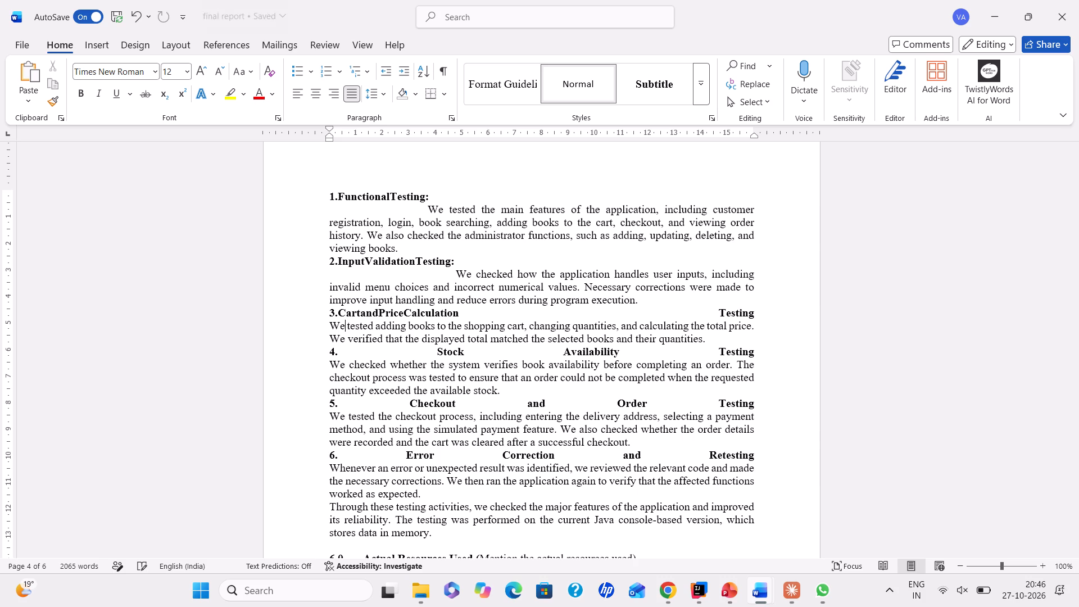
key(Left)
key(Left)
key(Left)
key(Left)
key(Left)
Close up the last stretched gap before "Testing" in the third testing heading so it reads "3.CartandPriceCalculationTesting".
key(Left)
key(Left)
key(Left)
key(Left)
key(Left)
key(BackSpace)
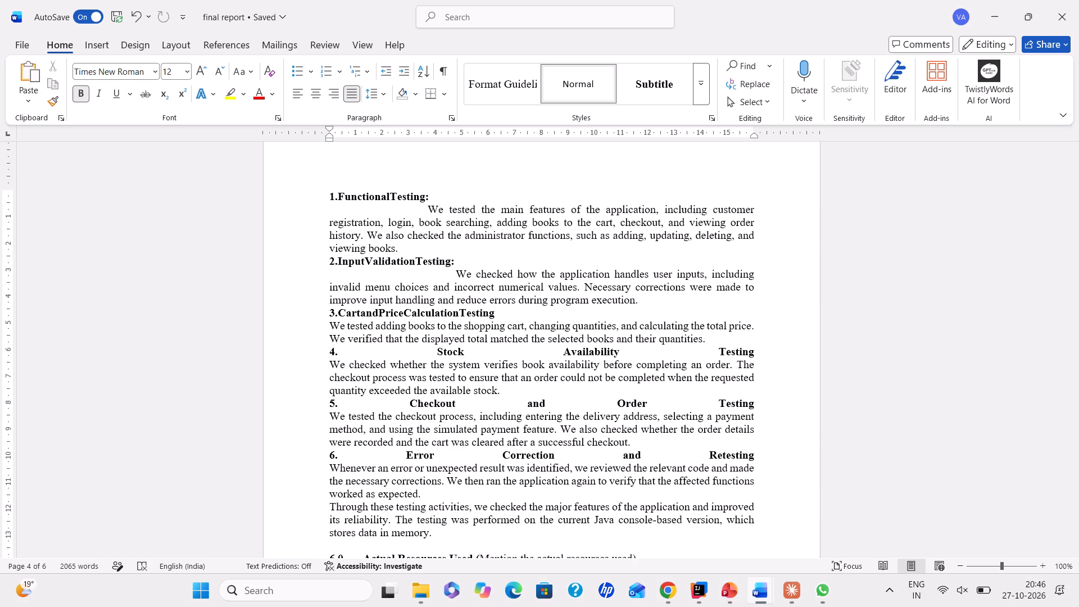
Add a colon at the end of the third testing heading so it reads "3.CartandPriceCalculationTesting:".
key(Right)
key(Right)
key(Right)
key(Right)
key(Right)
key(Right)
key(Right)
key(shift+colon)
Indent the first line of the Cart and Price Calculation Testing text with spaces so it starts at the heading's end.
key(Down)
key(Left)
key(Left)
key(Left)
key(Left)
key(Left)
key(Left)
key(Left)
key(Left)
key(Left)
key(Left)
key(Left)
key(Left)
key(Left)
key(Left)
key(Left)
key(Left)
key(Left)
key(Left)
key(Left)
key(Left)
key(Left)
key(Left)
key(Left)
key(Left)
key(Left)
key(Left)
key(Left)
key(Left)
key(Left)
key(Left)
key(Left)
key(Left)
key(Left)
key(Left)
key(Left)
key(Left)
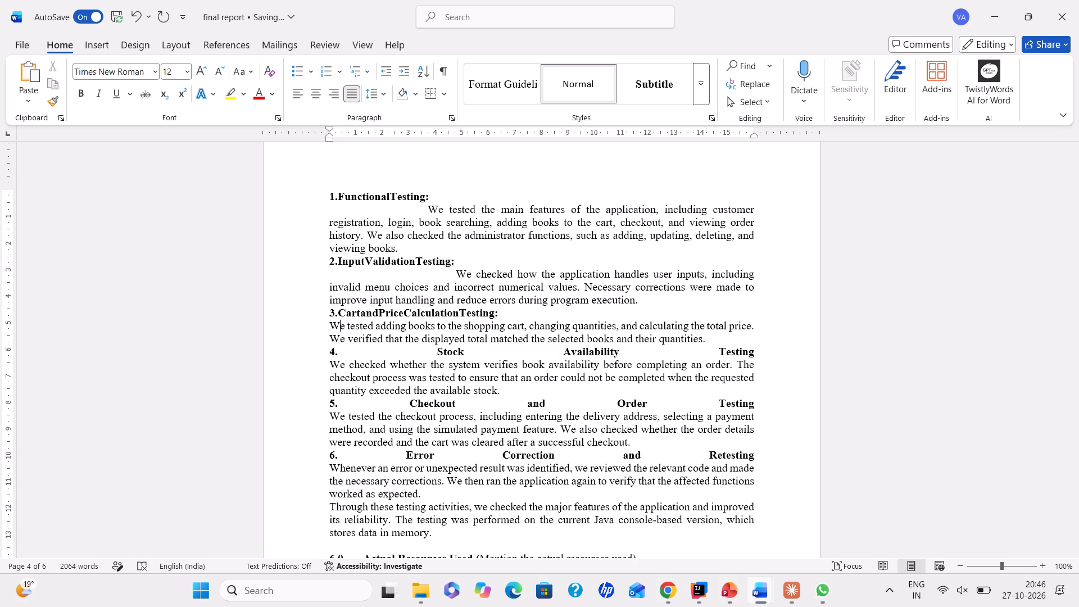
key(Left)
key(Left)
key(Right)
key(space)
key(space)
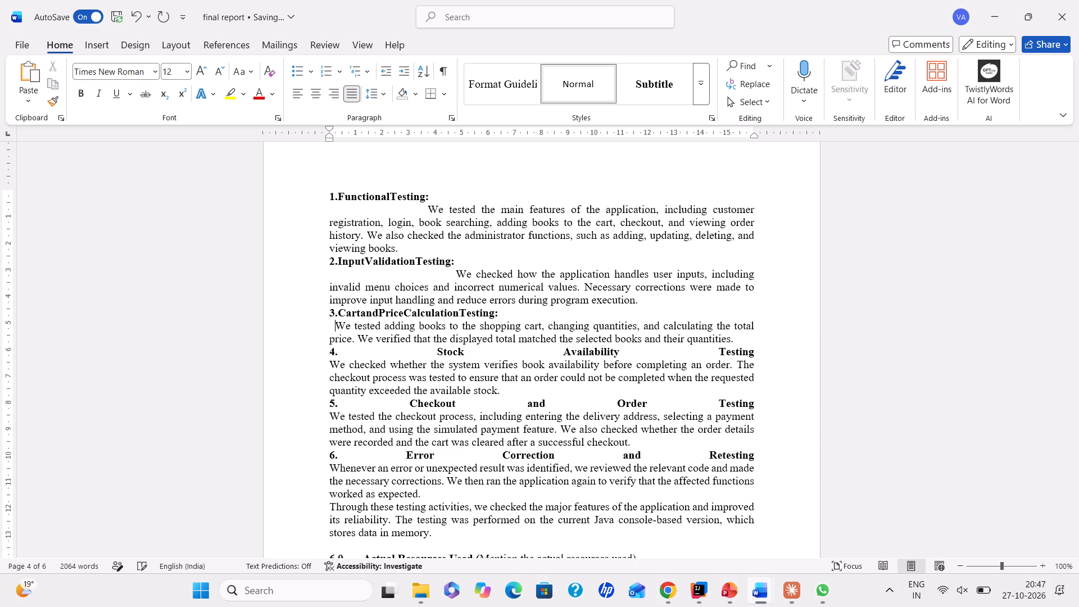
key(space)
key(space)
key(space)
key(space)
key(space)
key(space)
key(space)
key(space)
key(space)
key(space)
key(space)
key(space)
key(space)
key(space)
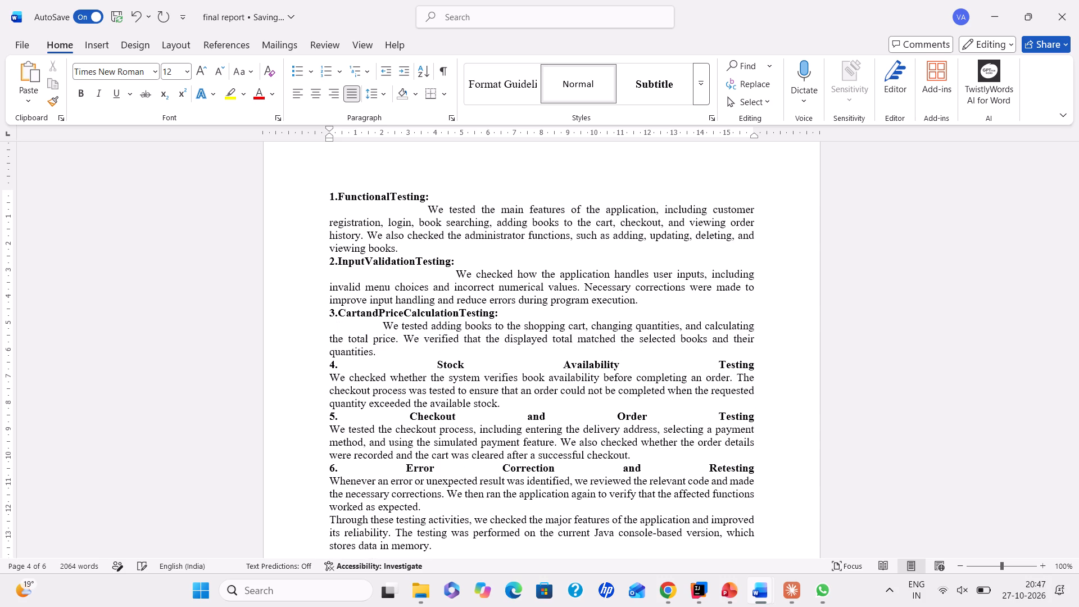
key(space)
key(space)
key(space)
key(space)
key(space)
key(space)
key(space)
key(space)
key(space)
key(space)
key(space)
key(space)
key(space)
key(space)
key(space)
key(space)
key(space)
key(space)
key(space)
key(space)
key(space)
key(space)
key(space)
key(space)
key(space)
key(space)
key(space)
key(space)
key(space)
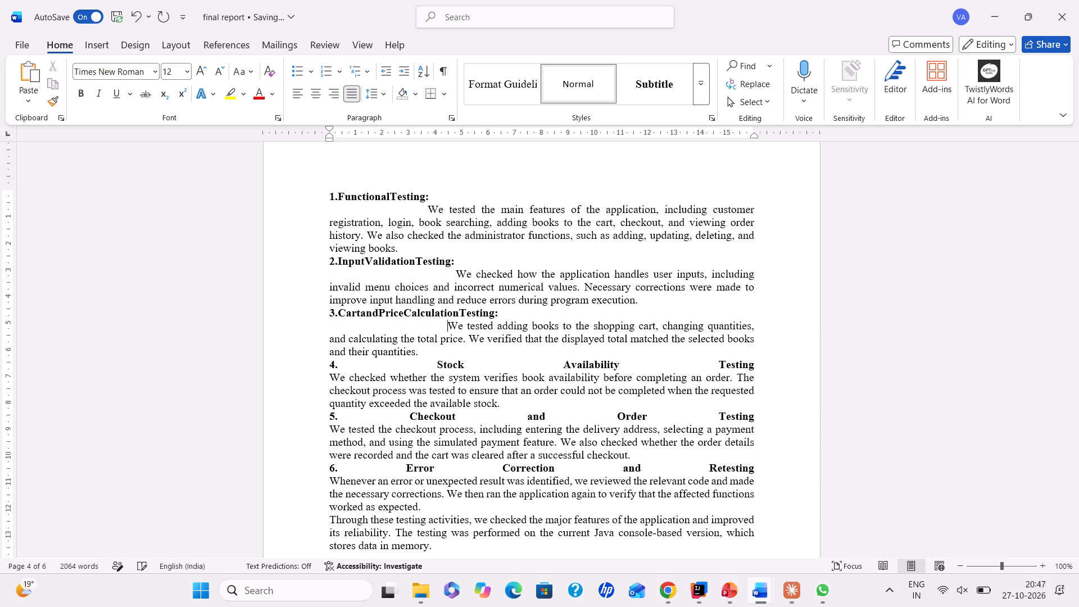
key(space)
key(space)
key(space)
key(space)
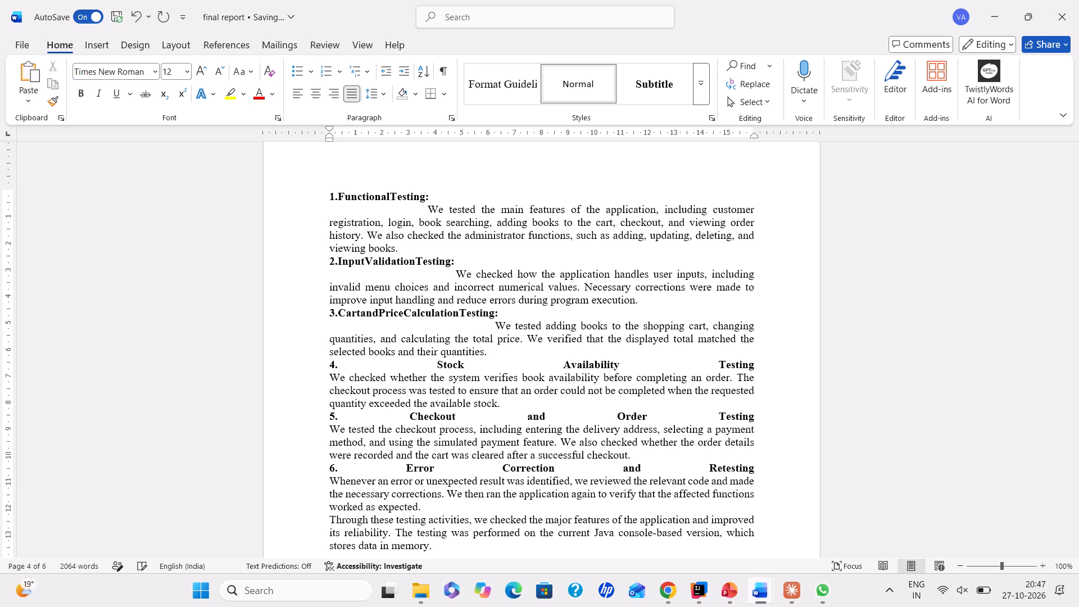
key(space)
Close up the stretched gap between the number and "Stock" in the fourth testing heading so it starts with "4.Stock".
key(Down)
key(Down)
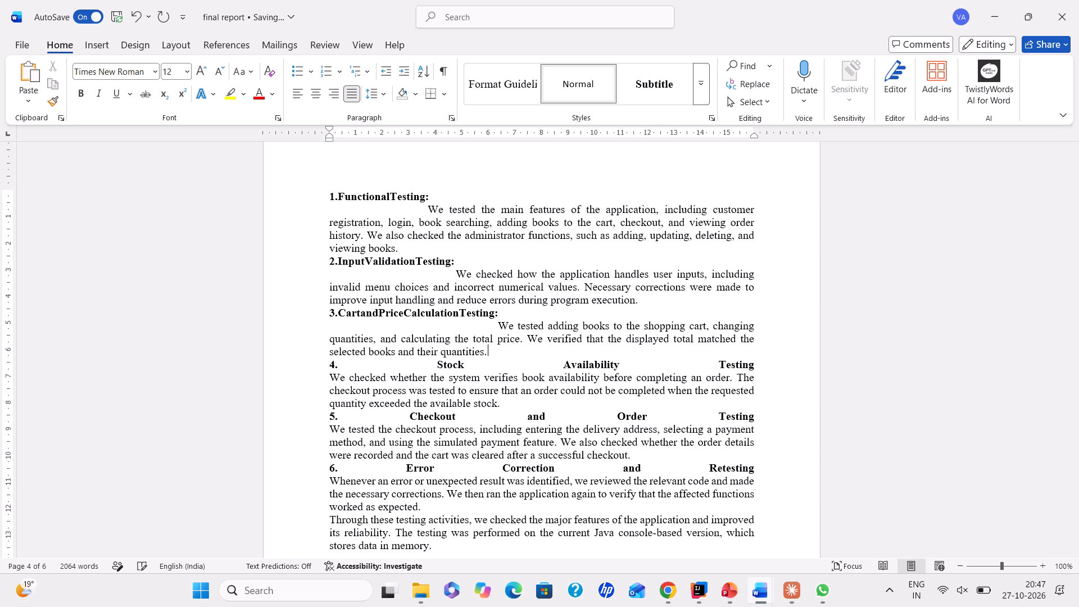
key(Down)
key(Left)
key(Left)
key(Left)
key(Left)
key(Left)
key(BackSpace)
Close up the stretched gap before "Availability" in the fourth testing heading so it starts with "4.StockAvailability".
key(Right)
key(Right)
key(Right)
key(Right)
key(Right)
key(Right)
key(Right)
key(Right)
key(Right)
key(Right)
key(Right)
key(Right)
key(Right)
key(Right)
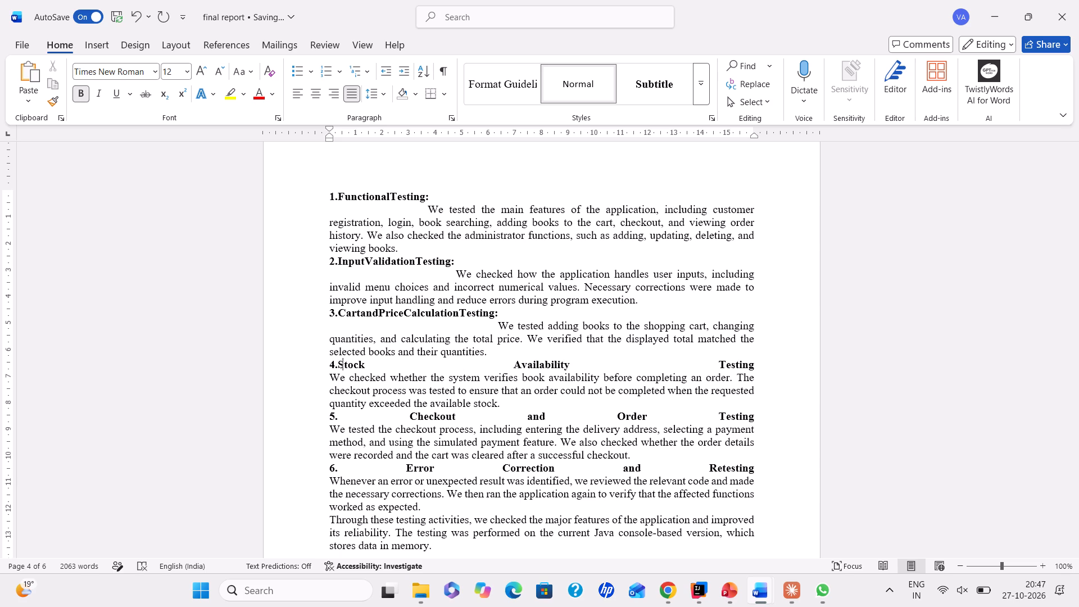
key(Left)
key(Left)
key(Left)
key(Left)
key(Left)
key(Left)
key(Left)
key(Left)
key(BackSpace)
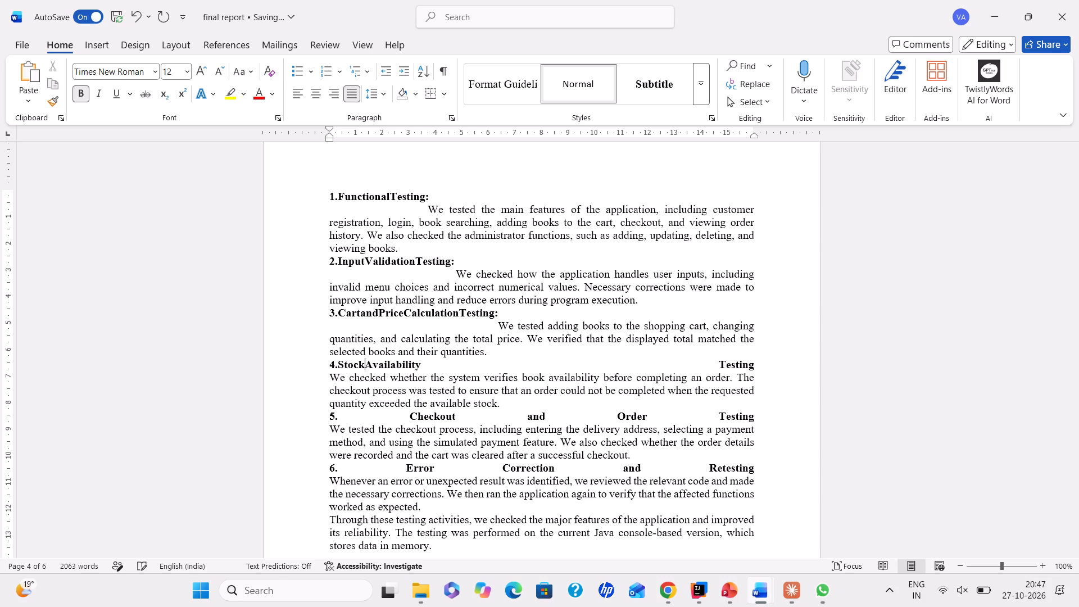
Close up the last stretched gap before "Testing" in the fourth testing heading so it reads "4.StockAvailabilityTesting".
key(Right)
key(Right)
key(Right)
key(Right)
key(Right)
key(Right)
key(Right)
key(Right)
key(Right)
key(Right)
key(Right)
key(Right)
key(Right)
key(Right)
key(Right)
key(Right)
key(Right)
key(Right)
key(Right)
key(Right)
key(Left)
key(Left)
key(Left)
key(Left)
key(Left)
key(Left)
key(Left)
key(Left)
key(Left)
key(Left)
key(Left)
key(Left)
key(Left)
key(Left)
key(BackSpace)
Add a colon at the end of the fourth testing heading so it reads "4.StockAvailabilityTesting:".
key(Right)
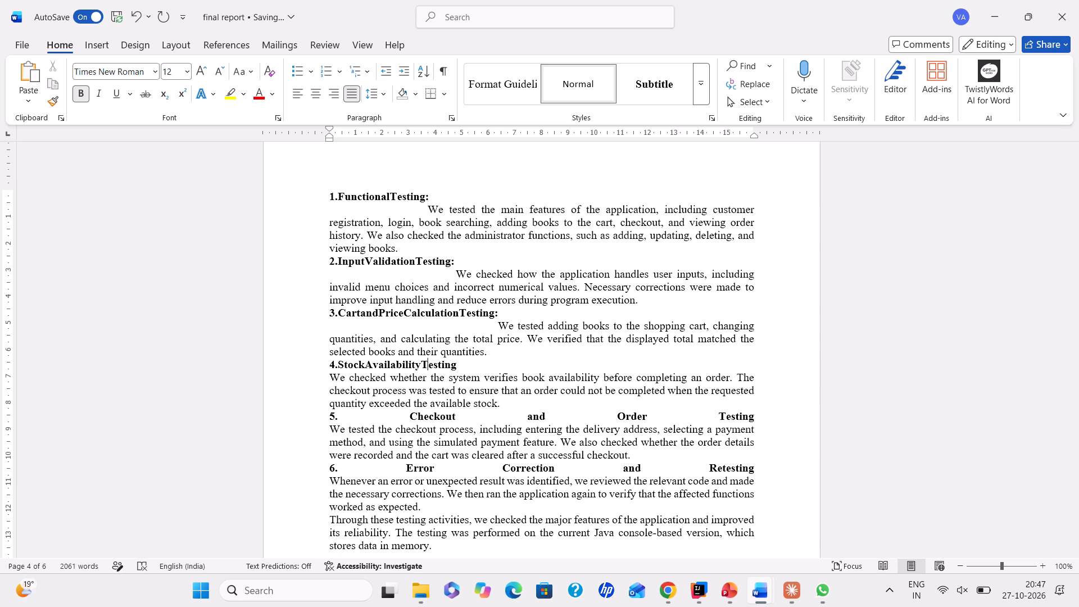
key(Right)
key(Right)
key(Right)
key(Right)
key(Right)
key(Right)
key(shift+colon)
Indent the first line of the Stock Availability Testing text with spaces so it starts at the heading's end.
key(Down)
key(Left)
key(Left)
key(Left)
key(Left)
key(Left)
key(Left)
key(Left)
key(Left)
key(Left)
key(Left)
key(Left)
key(Left)
key(Left)
key(Left)
key(Left)
key(Left)
key(Left)
key(Left)
key(Left)
key(Left)
key(Left)
key(Left)
key(Left)
key(Left)
key(Left)
key(space)
key(space)
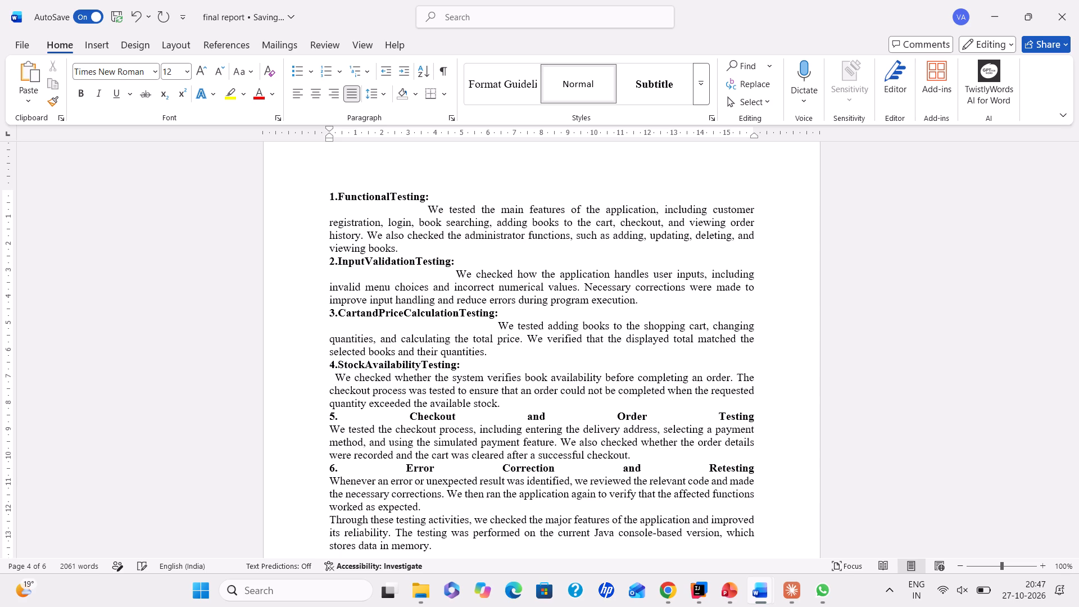
key(space)
key(space)
key(space)
key(space)
key(space)
key(space)
key(space)
key(space)
key(space)
key(space)
key(space)
key(space)
key(space)
key(space)
key(space)
key(space)
key(space)
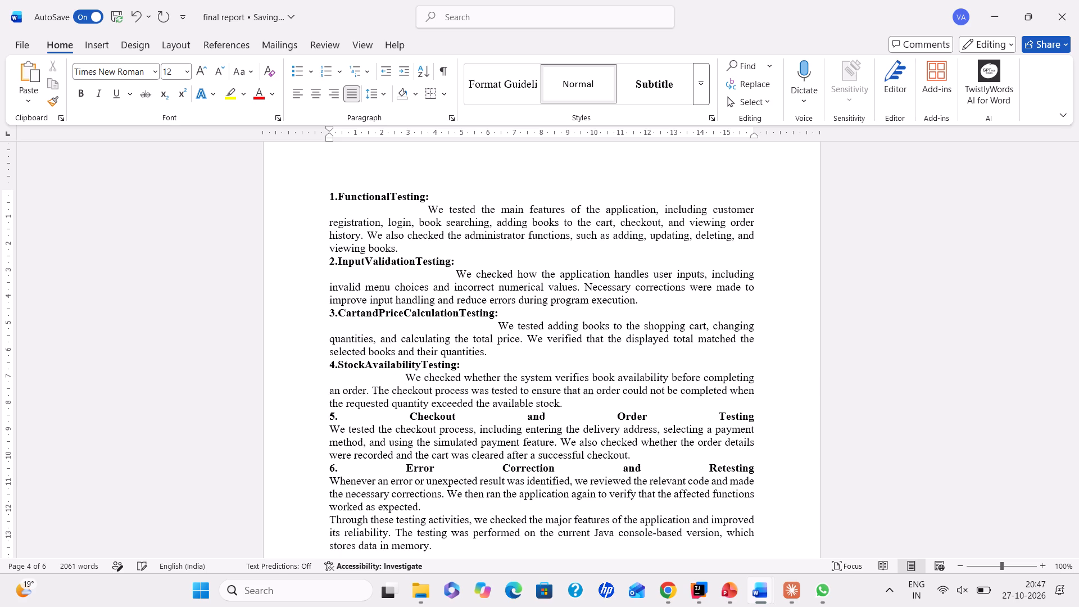
key(space)
key(space)
key(space)
key(space)
key(space)
key(space)
key(space)
key(space)
key(space)
key(space)
key(space)
key(space)
key(space)
key(space)
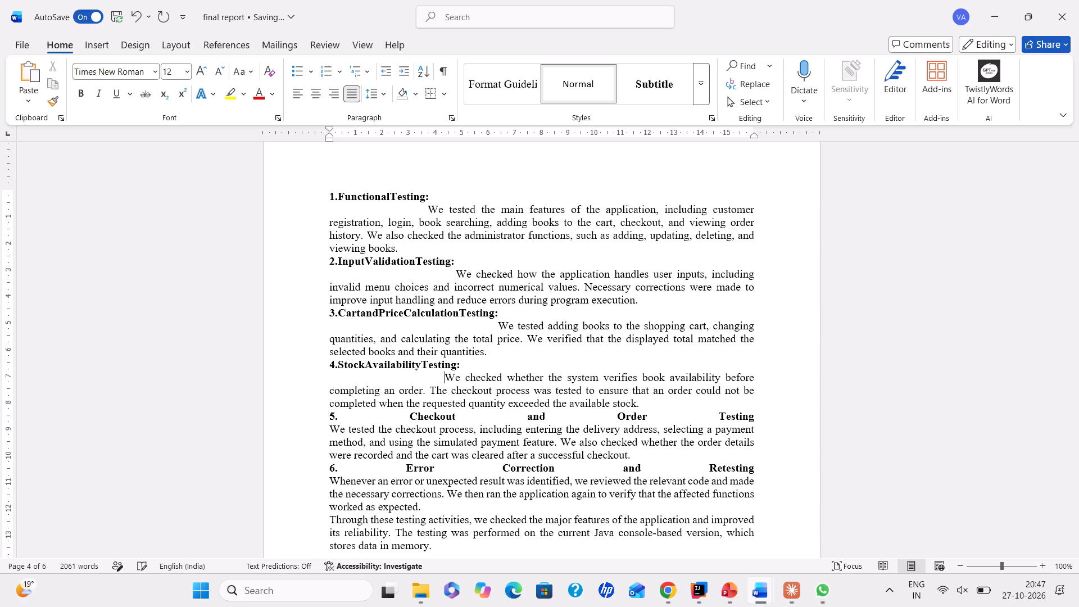
key(space)
key(space)
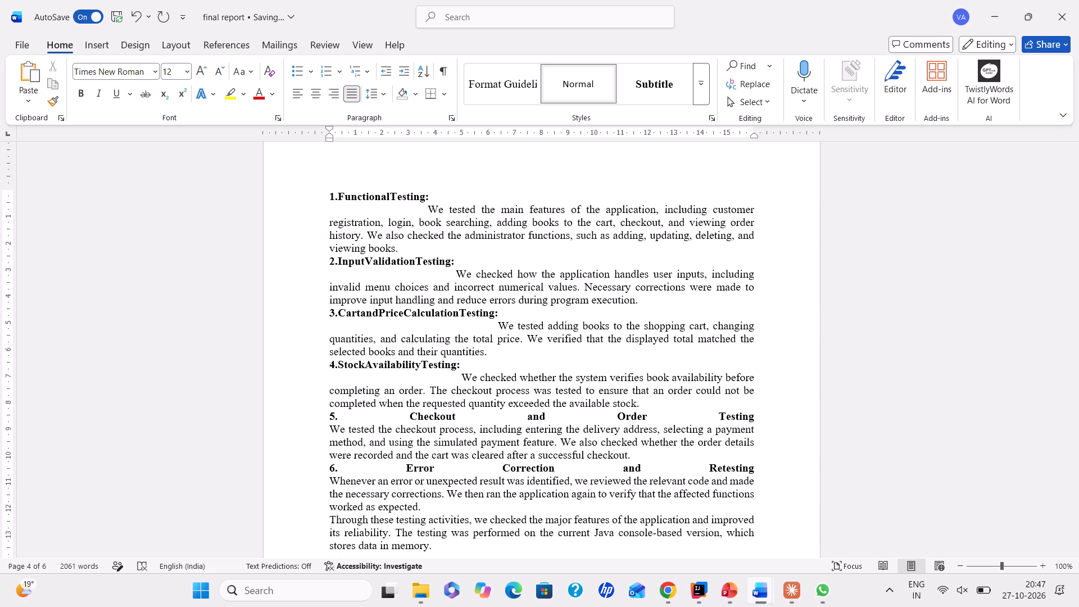
Close up the stretched gap before "Checkout" in the fifth testing heading so it starts with "5.Checkout".
key(Down)
key(Down)
key(Down)
key(Left)
key(Left)
key(Left)
key(Left)
key(Left)
key(Left)
key(Left)
key(Left)
key(BackSpace)
Close up the stretched gap before "Testing" in the fifth testing heading so it ends with "OrderTesting".
key(Right)
key(Right)
key(Right)
key(Right)
key(Right)
key(Right)
key(Right)
key(Right)
key(Right)
key(Right)
key(Right)
key(Right)
key(Right)
key(Right)
key(Right)
key(Right)
key(Right)
key(Right)
key(Right)
key(Right)
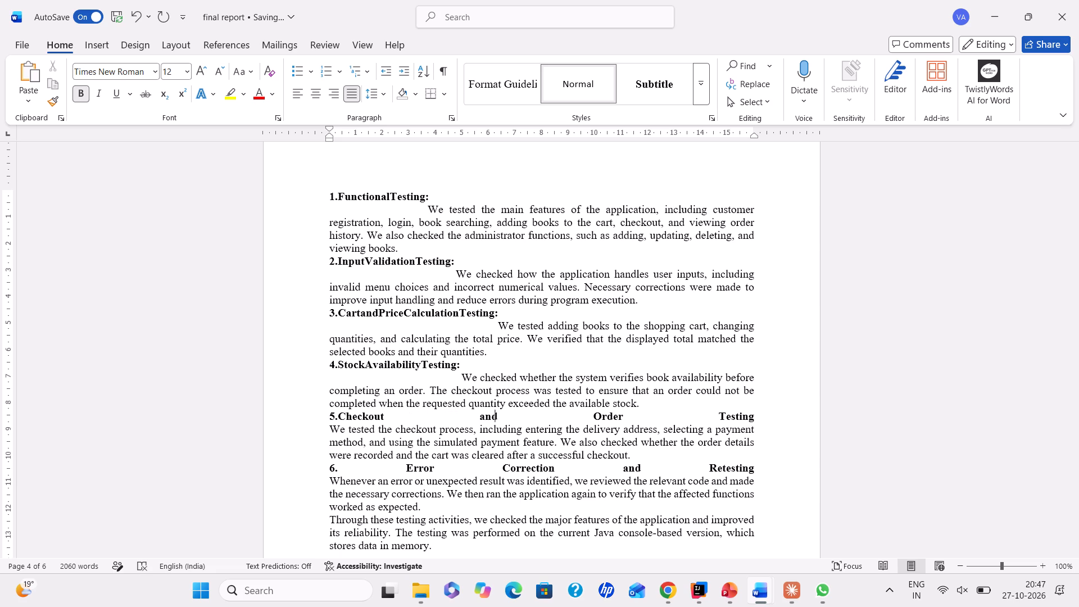
key(Left)
key(Left)
key(Left)
key(BackSpace)
Close up the remaining gaps around "and" in the fifth testing heading so it reads "5.CheckoutandOrderTesting".
key(Left)
key(Left)
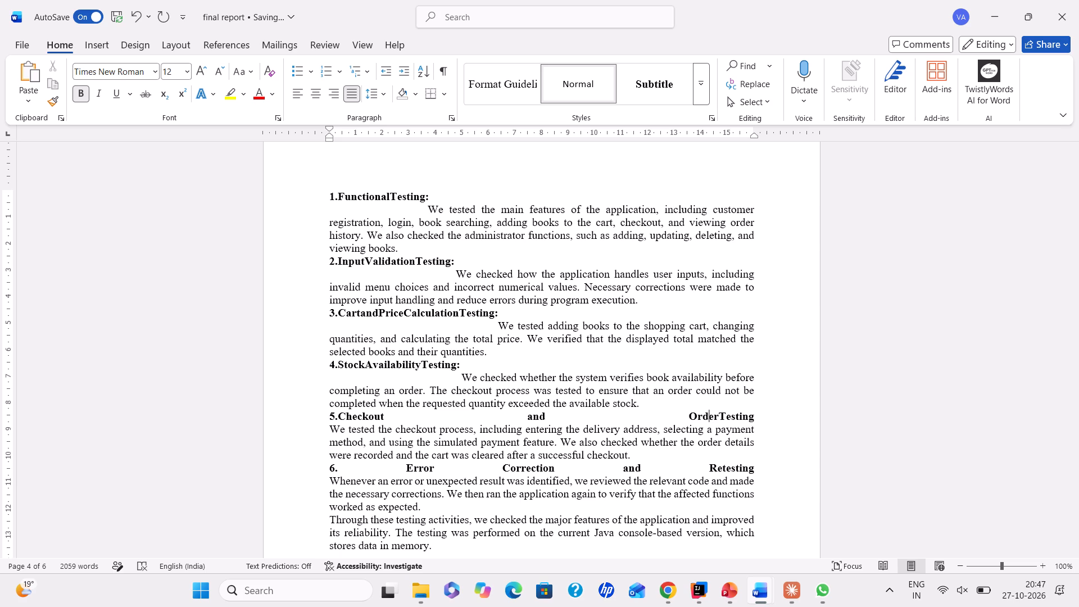
key(Left)
key(Left)
key(Left)
key(BackSpace)
key(Left)
key(Left)
key(Left)
key(BackSpace)
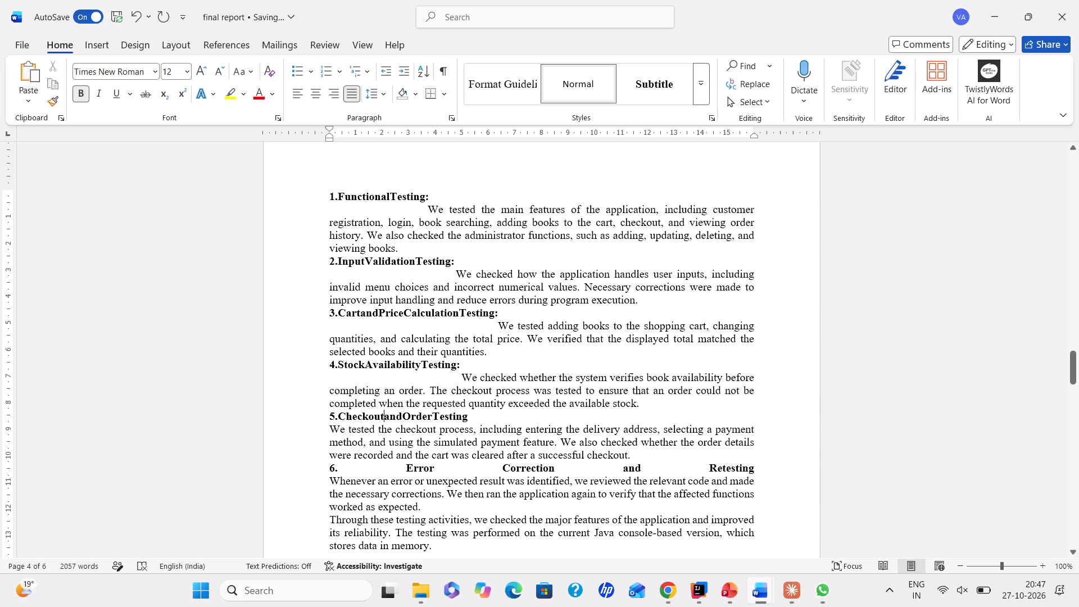
Add a colon at the end of the fifth testing heading so it reads "5.CheckoutandOrderTesting:".
key(Right)
key(Right)
key(Right)
key(Right)
key(Right)
key(Right)
key(Right)
key(Right)
key(Right)
key(Right)
key(Right)
key(Right)
key(Right)
key(Right)
key(Right)
key(shift+colon)
Indent the first line of the Checkout and Order Testing text with spaces so it starts just past the heading's end.
key(Down)
key(Left)
key(Left)
key(Left)
key(Left)
key(Left)
key(Left)
key(Left)
key(Left)
key(Left)
key(Left)
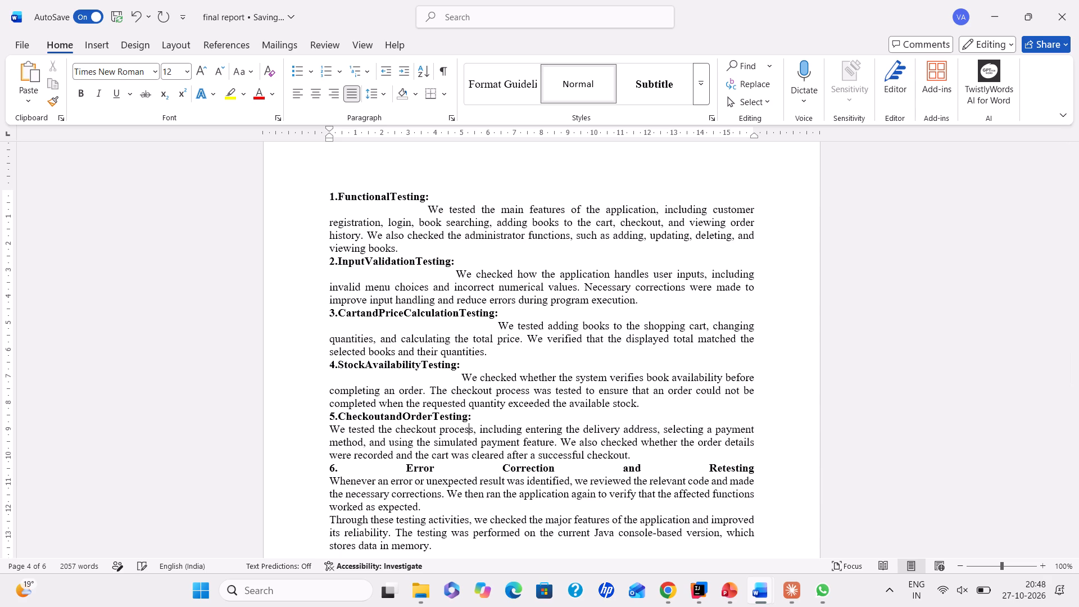
key(Left)
key(Left)
key(Left)
key(Left)
key(Left)
key(Left)
key(Left)
key(Left)
key(Left)
key(Left)
key(Left)
key(Left)
key(Left)
key(Left)
key(Left)
key(Left)
key(Left)
key(Left)
key(Left)
key(Left)
key(space)
key(space)
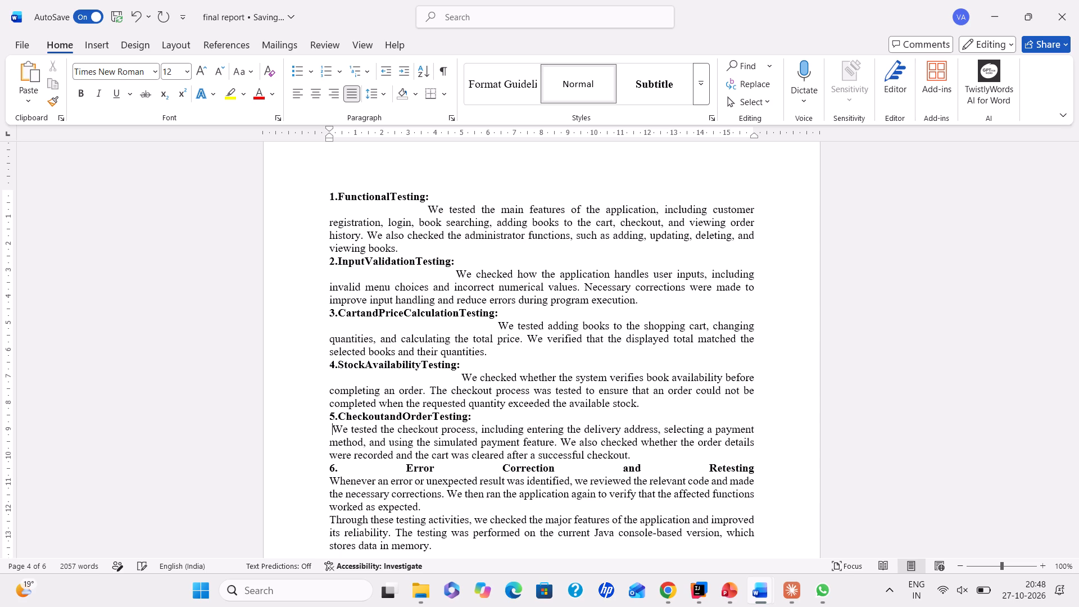
key(space)
key(space)
key(space)
key(space)
key(space)
key(space)
key(space)
key(space)
key(space)
key(space)
key(space)
key(space)
key(space)
key(space)
key(space)
key(space)
key(space)
key(space)
key(space)
key(space)
key(space)
key(space)
key(space)
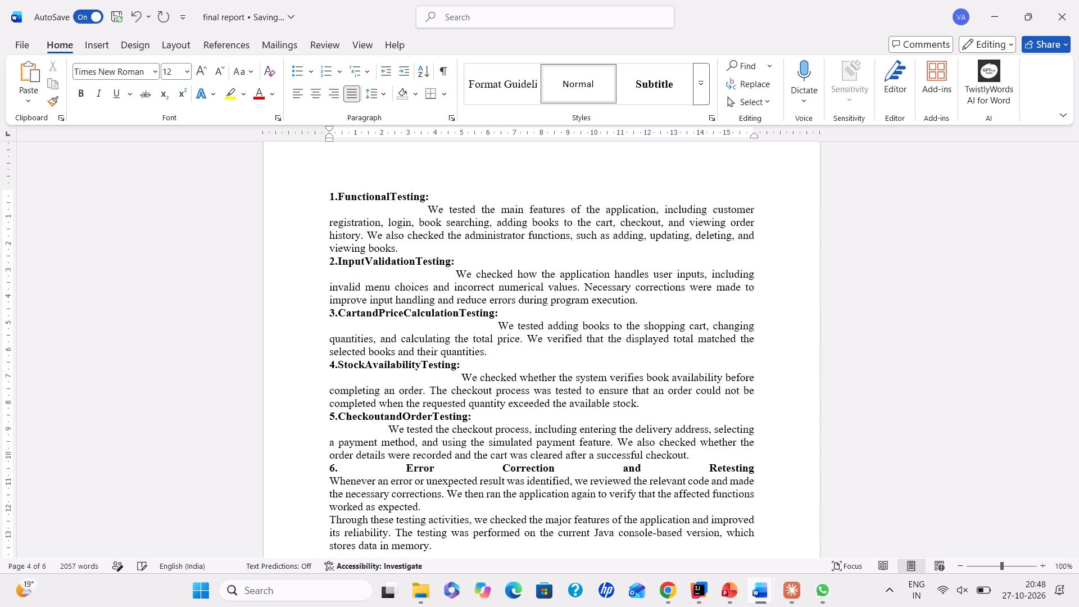
key(space)
key(space)
key(space)
key(space)
key(space)
key(space)
key(space)
key(space)
key(space)
key(space)
key(space)
key(space)
key(space)
key(space)
key(space)
key(space)
key(space)
key(space)
key(space)
key(space)
key(space)
key(space)
key(space)
key(space)
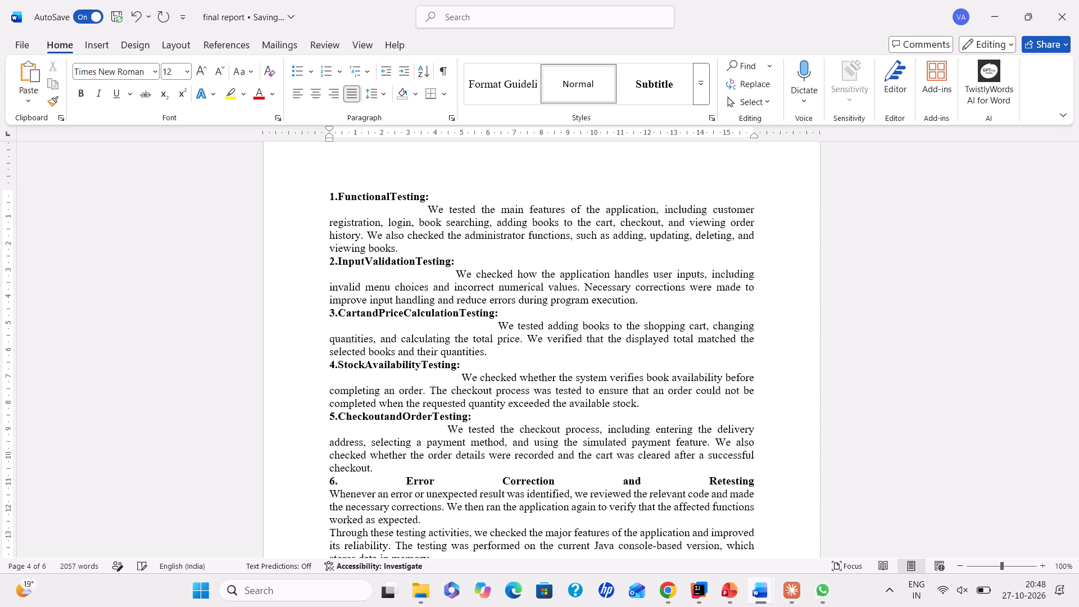
key(BackSpace)
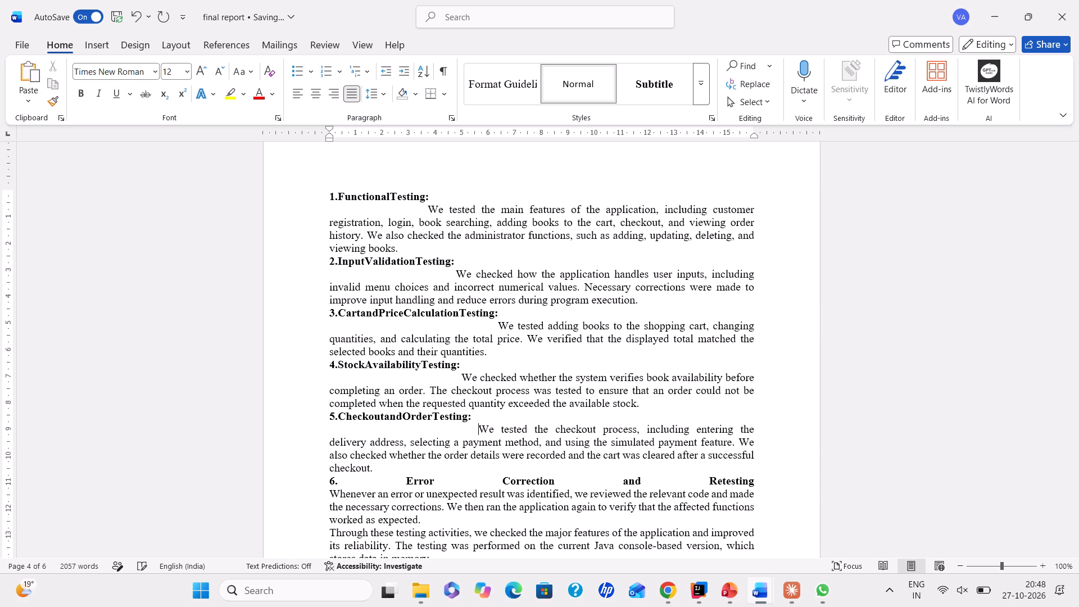
Close up the stretched gap between "Error" and "Correction" in the sixth testing heading so it reads "ErrorCorrection".
key(Down)
key(Down)
key(Down)
key(Down)
key(BackSpace)
Close up the stretched gap after the number in the sixth testing heading so it begins "6.ErrorCorrection".
key(Down)
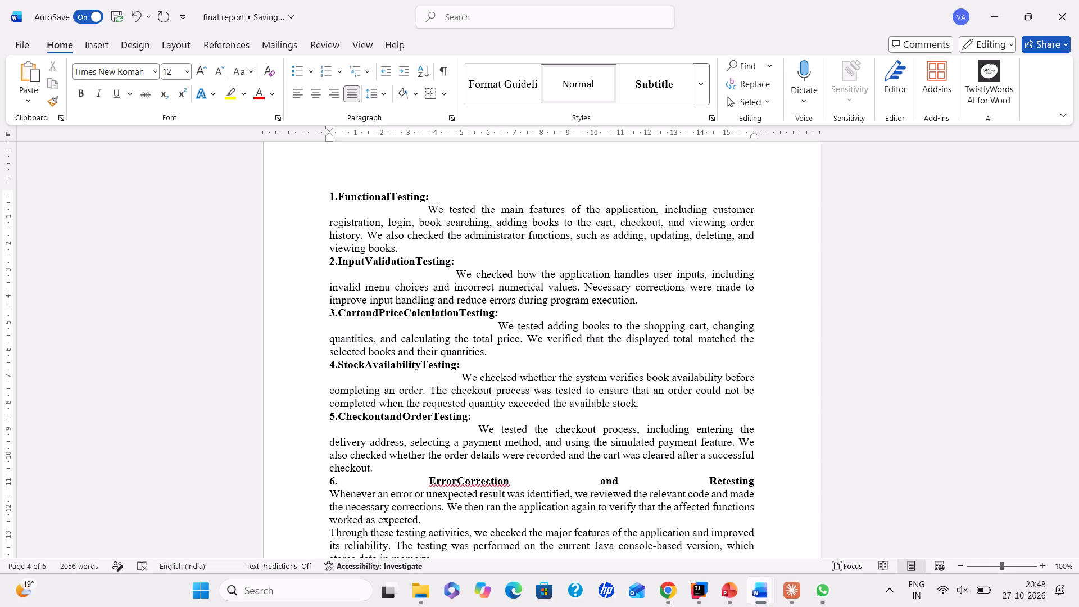
key(Up)
key(Left)
key(Left)
key(Left)
key(Left)
key(Left)
key(BackSpace)
Close up the gap before "and" in the sixth testing heading so it reads "6.ErrorCorrectionand" ahead of "Retesting".
key(Right)
key(Right)
key(Right)
key(Right)
key(Right)
key(Right)
key(Right)
key(Right)
key(Right)
key(Right)
key(Right)
key(Right)
key(Right)
key(Right)
key(Right)
key(Right)
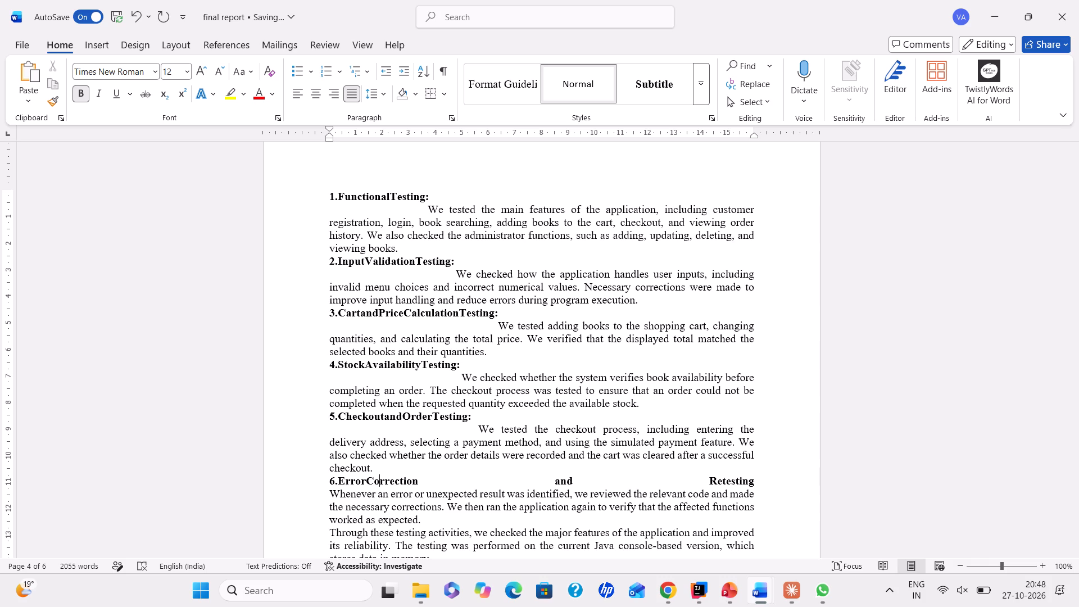
key(Right)
key(Left)
key(BackSpace)
Close up the gap before "Retesting" in the sixth testing heading so it reads "6.ErrorCorrectionandRetesting".
key(Right)
key(Right)
key(Right)
key(Right)
key(Right)
key(Right)
key(Right)
key(Right)
key(Right)
key(Right)
key(Right)
key(Right)
key(Right)
key(Right)
key(Right)
key(Right)
key(Right)
key(Right)
key(Right)
key(Left)
key(Left)
key(Left)
key(Left)
key(Left)
key(Left)
key(Left)
key(Left)
key(Left)
key(Left)
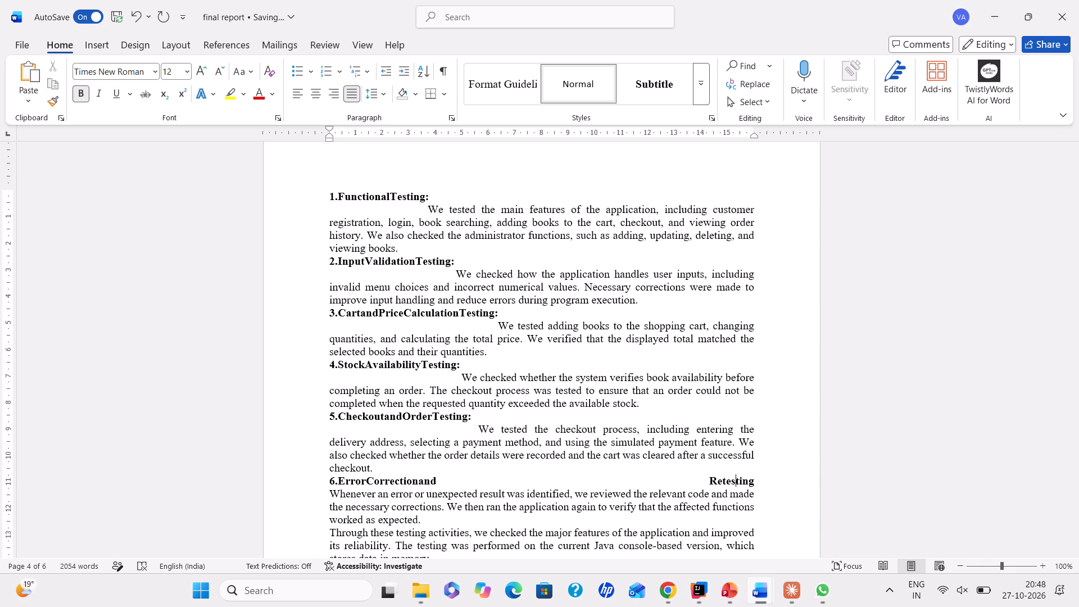
key(Left)
key(Left)
key(Left)
key(Left)
key(Left)
key(BackSpace)
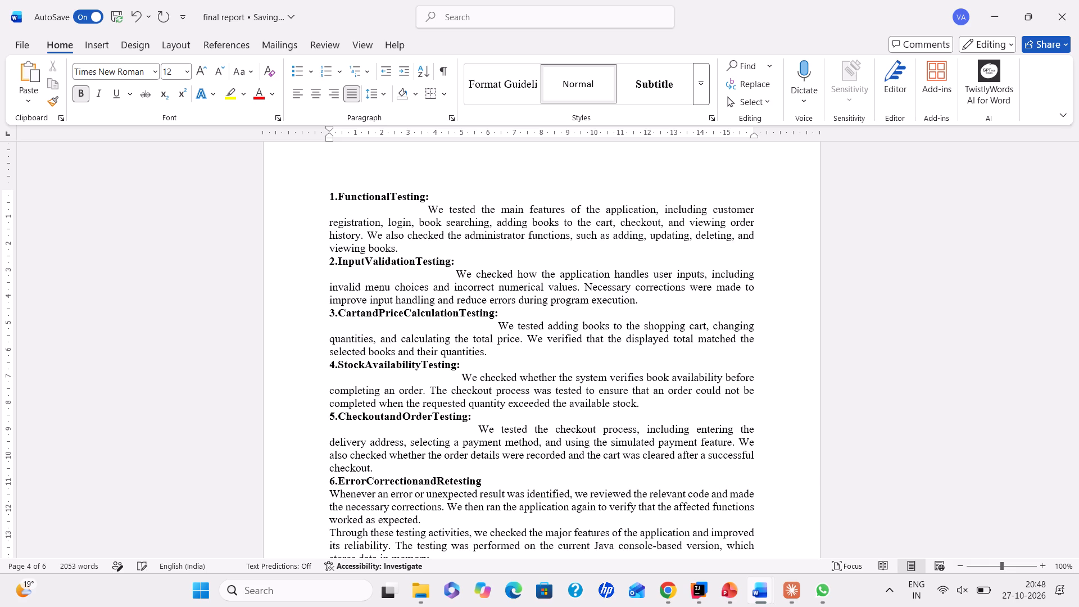
Add a colon at the end of the sixth testing heading so it reads "6.ErrorCorrectionandRetesting:".
key(Right)
key(Right)
key(Right)
key(Right)
key(Right)
key(Right)
key(Right)
key(Right)
key(Right)
key(shift+colon)
Indent the first line of the Error Correction and Retesting text with spaces so it starts at about the heading's end.
key(Down)
key(Left)
key(Left)
key(Left)
key(Left)
key(Left)
key(Left)
key(Left)
key(Left)
key(Left)
key(Left)
key(Left)
key(Left)
key(Left)
key(Left)
key(Left)
key(Left)
key(Left)
key(Left)
key(Left)
key(Left)
key(Left)
key(Left)
key(Left)
key(Left)
key(Left)
key(Left)
key(Left)
key(Left)
key(Left)
key(Left)
key(Left)
key(Left)
key(Left)
key(space)
key(space)
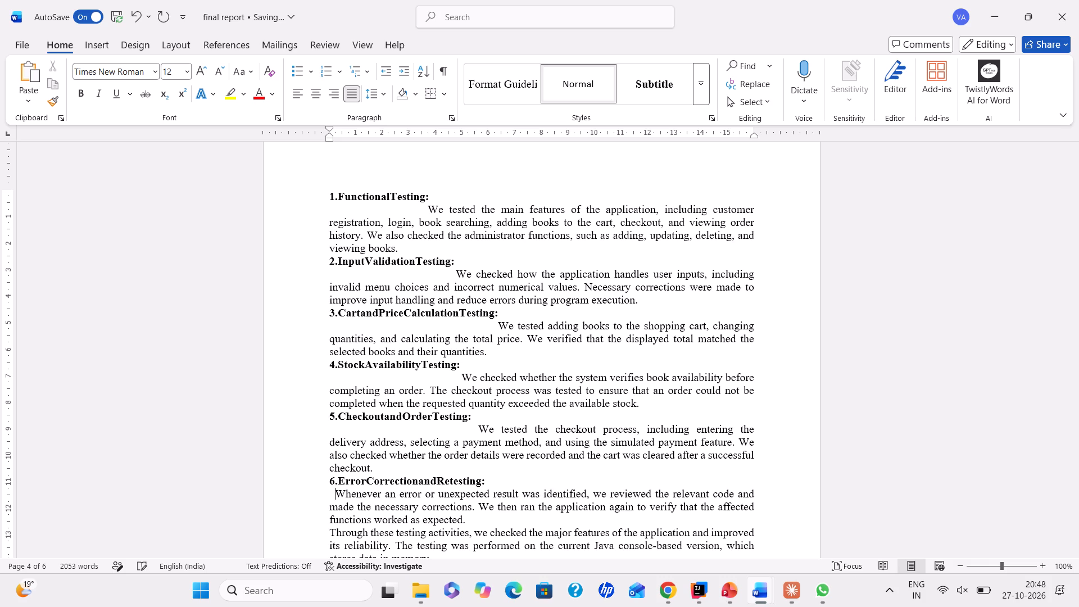
key(space)
key(space)
key(space)
key(space)
key(space)
key(space)
key(space)
key(space)
key(space)
key(space)
key(space)
key(space)
key(space)
key(space)
key(space)
key(space)
key(space)
key(space)
key(space)
key(space)
key(space)
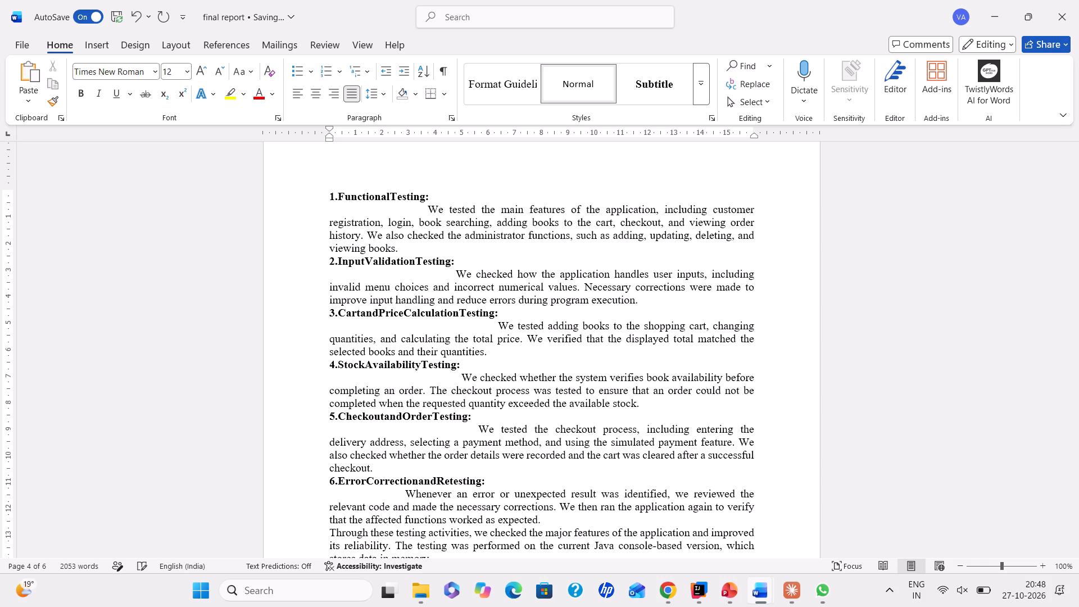
key(space)
key(space)
key(space)
key(space)
key(space)
key(space)
key(space)
key(space)
key(space)
key(space)
key(space)
key(space)
key(space)
key(space)
key(space)
key(space)
key(space)
key(space)
key(space)
key(space)
key(space)
key(space)
key(space)
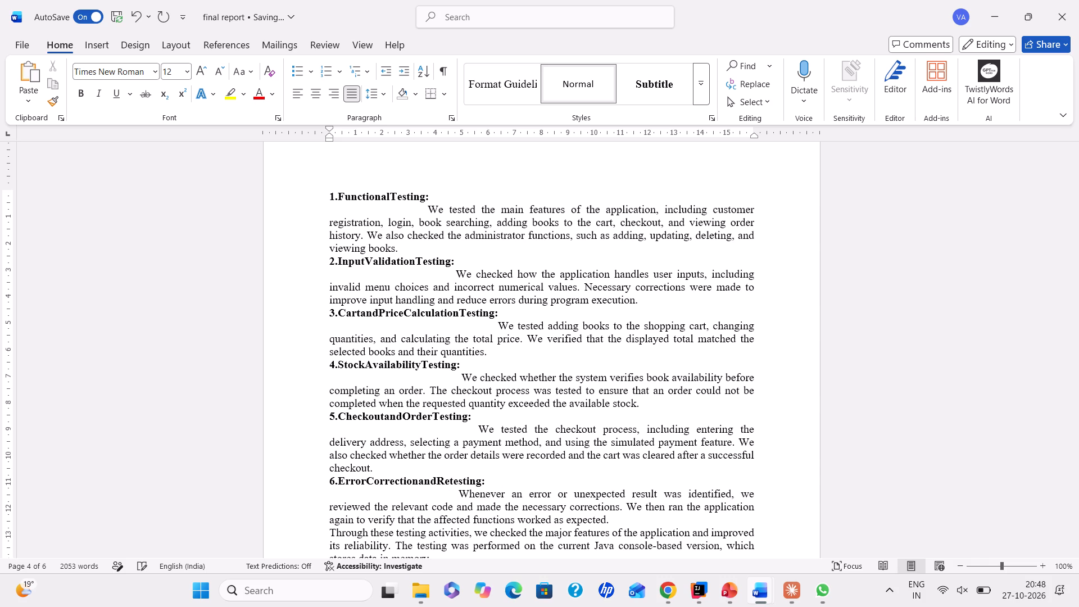
key(space)
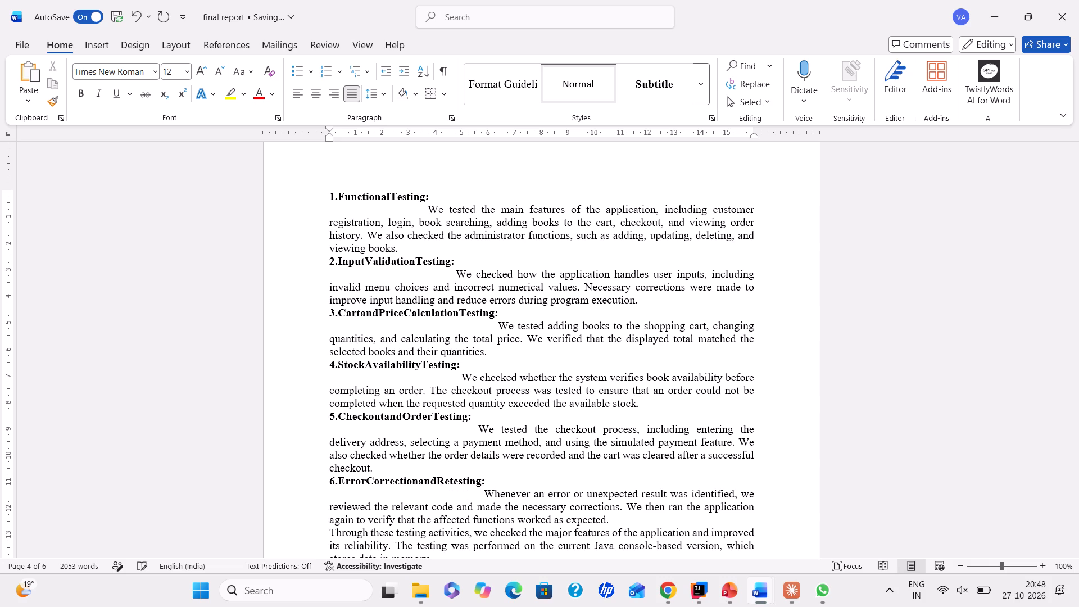
key(Down)
key(Down)
key(Down)
key(Down)
Review the rest of the report from section 6.0 Actual Resources Used through 10.0 References.
key(Down)
key(Down)
key(Down)
key(Down)
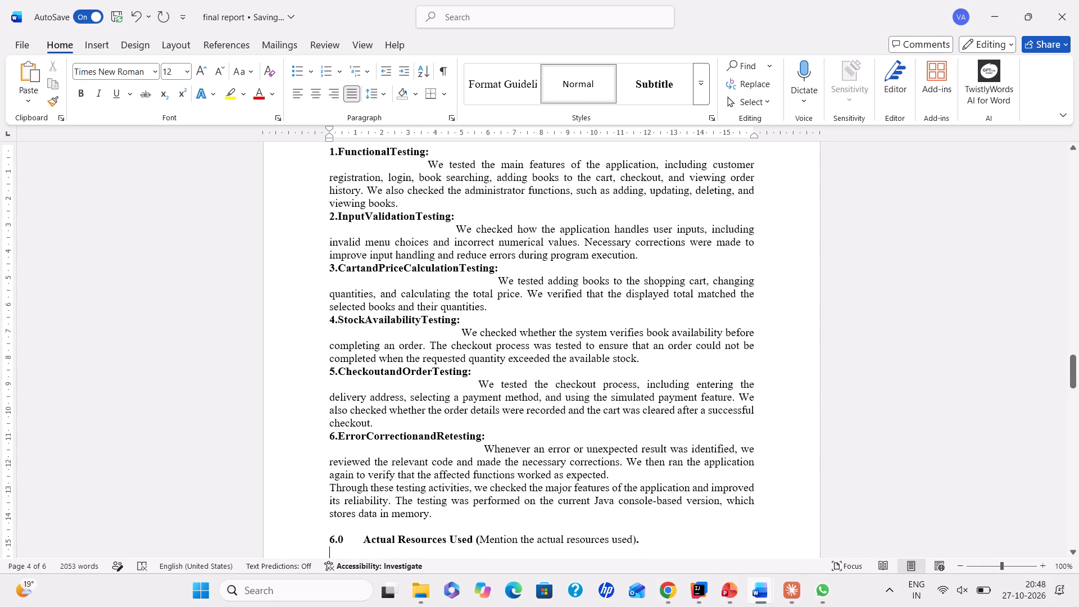
scroll(488, 329, down, 2)
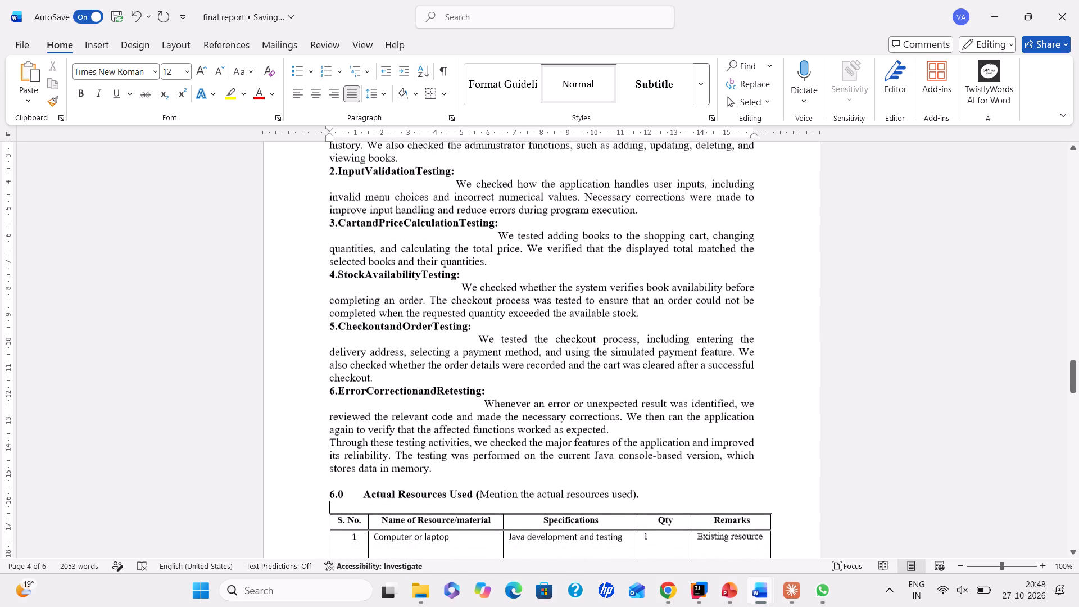
scroll(488, 329, down, 2)
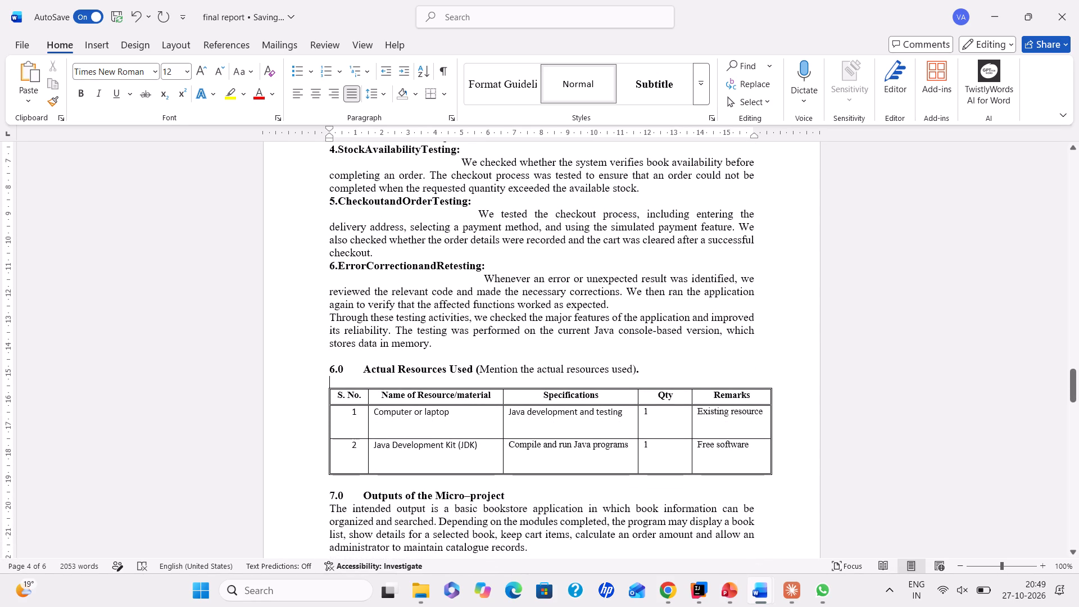
scroll(573, 380, down, 2)
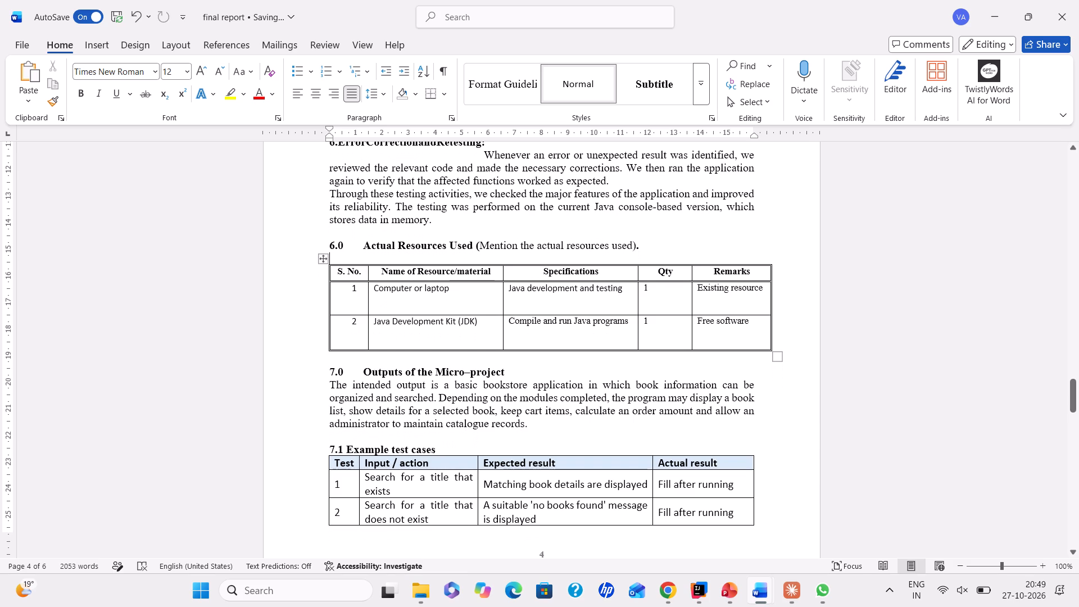
scroll(515, 487, down, 1)
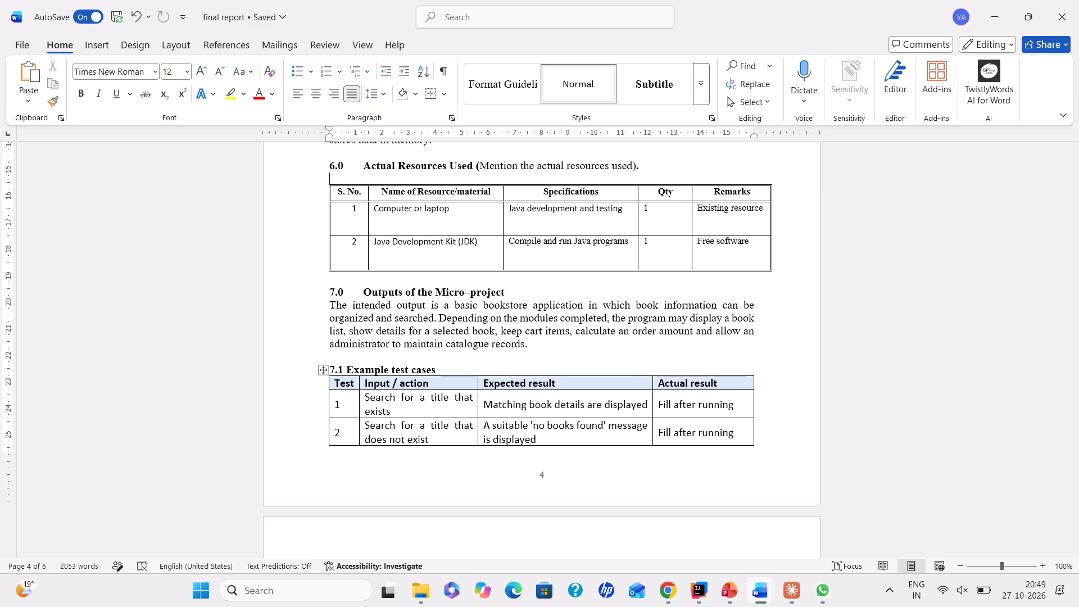
scroll(512, 395, down, 2)
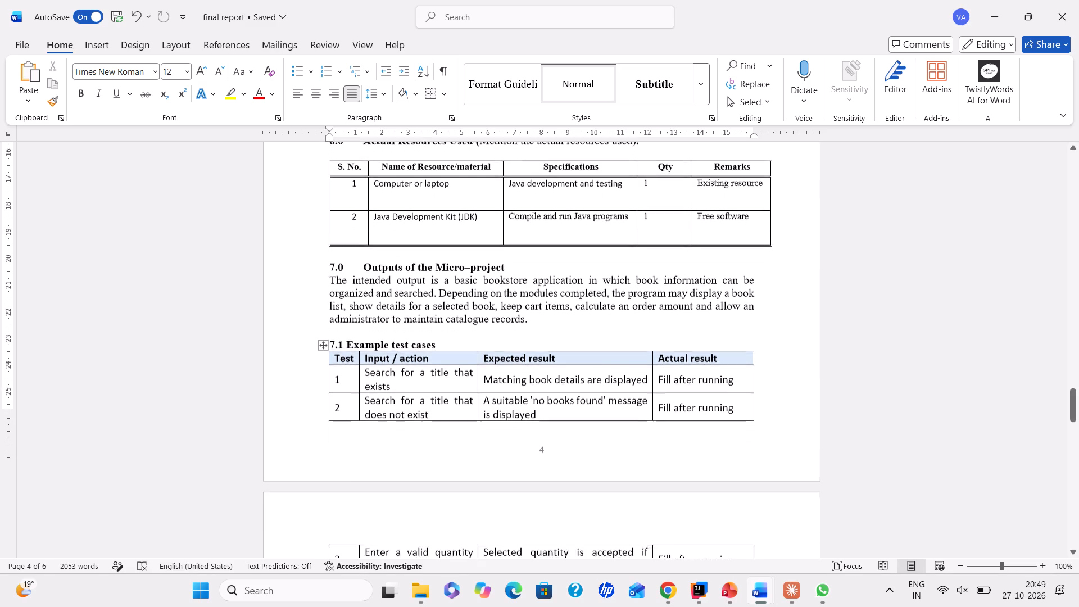
scroll(512, 395, down, 1)
scroll(512, 395, up, 1)
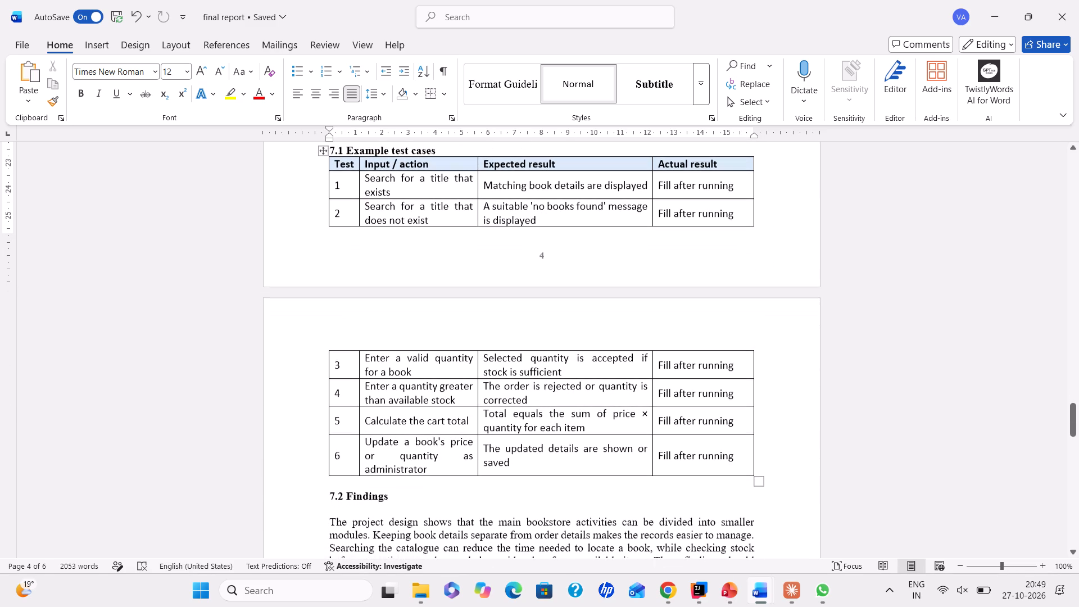
scroll(512, 395, up, 2)
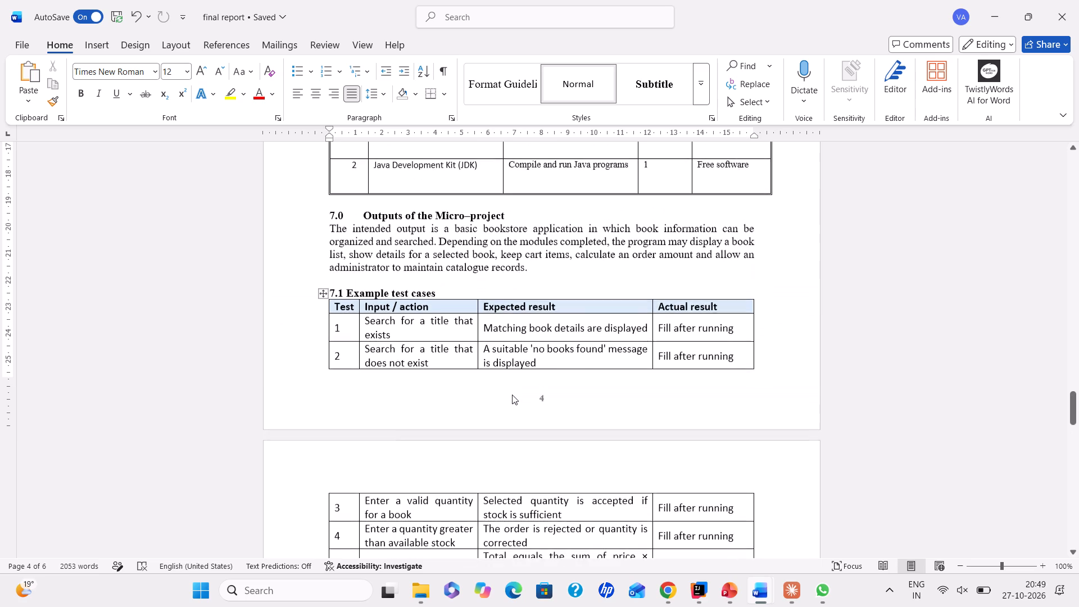
scroll(512, 395, down, 4)
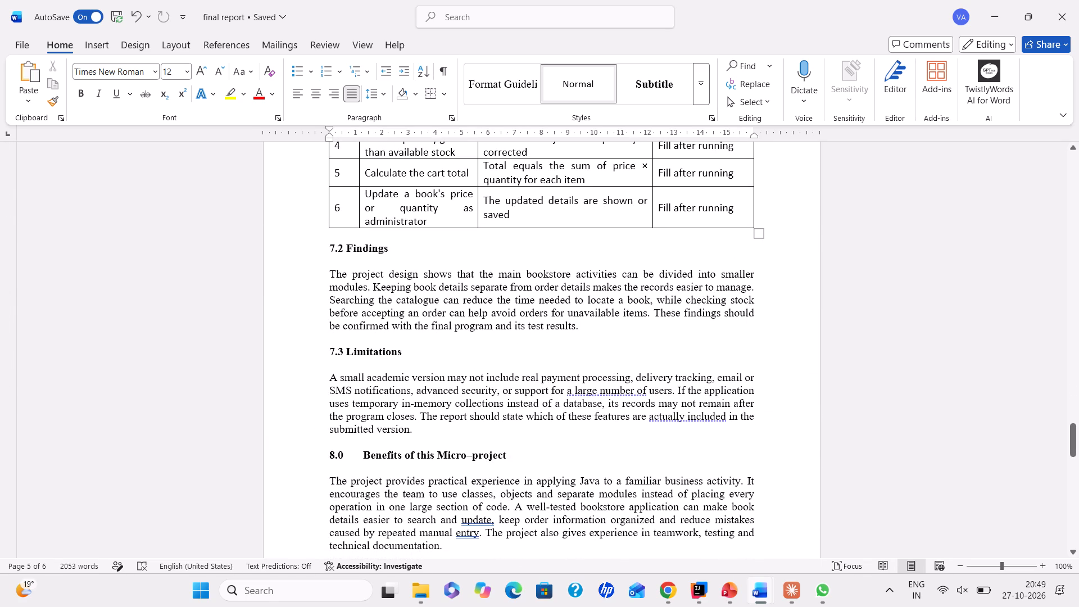
scroll(512, 395, down, 1)
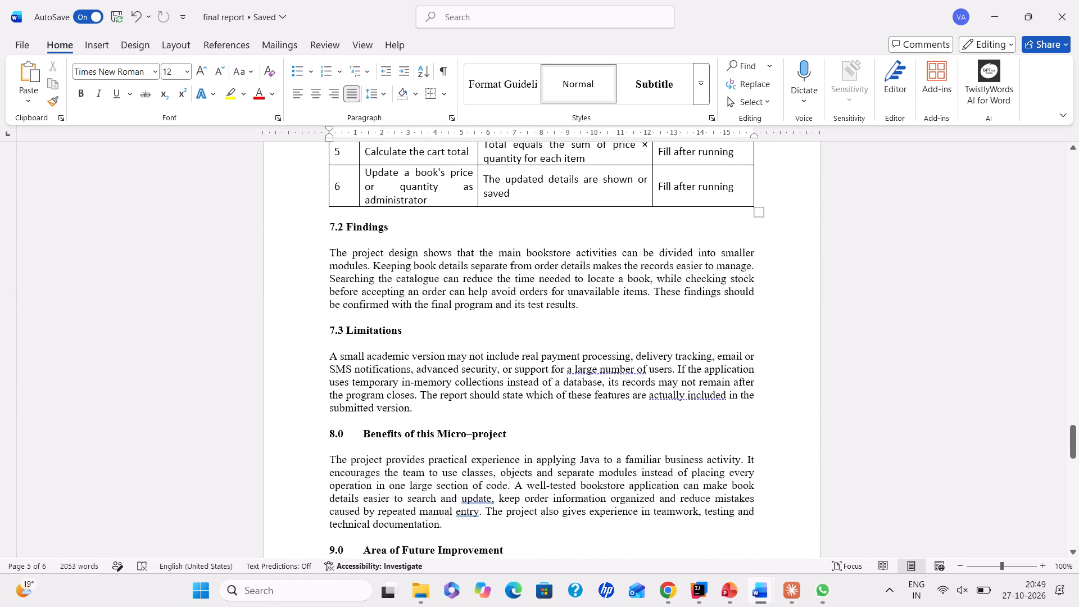
scroll(512, 395, down, 1)
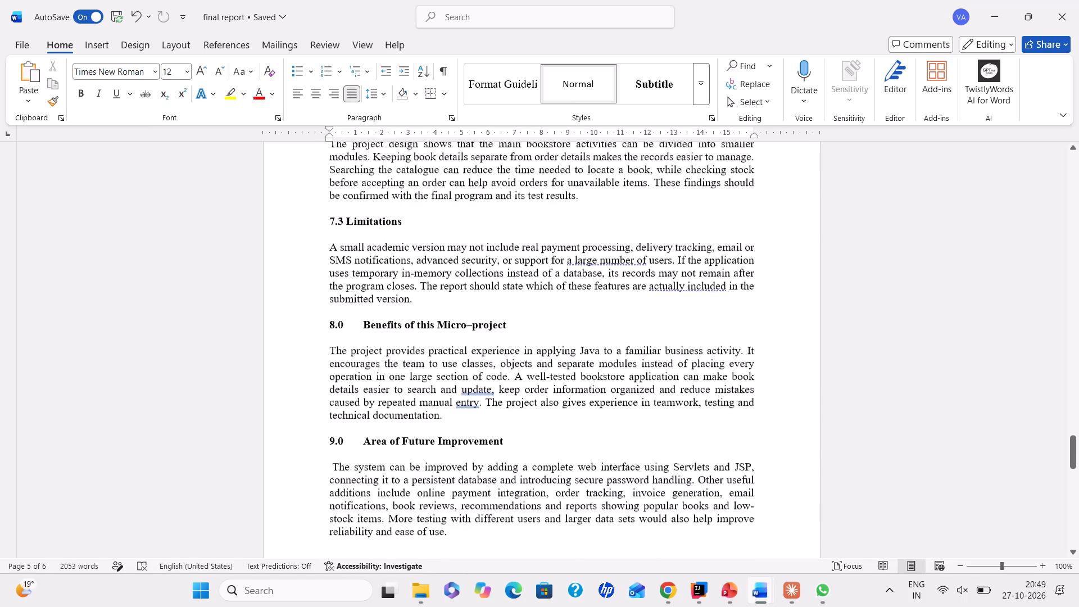
scroll(512, 395, down, 2)
scroll(512, 395, up, 2)
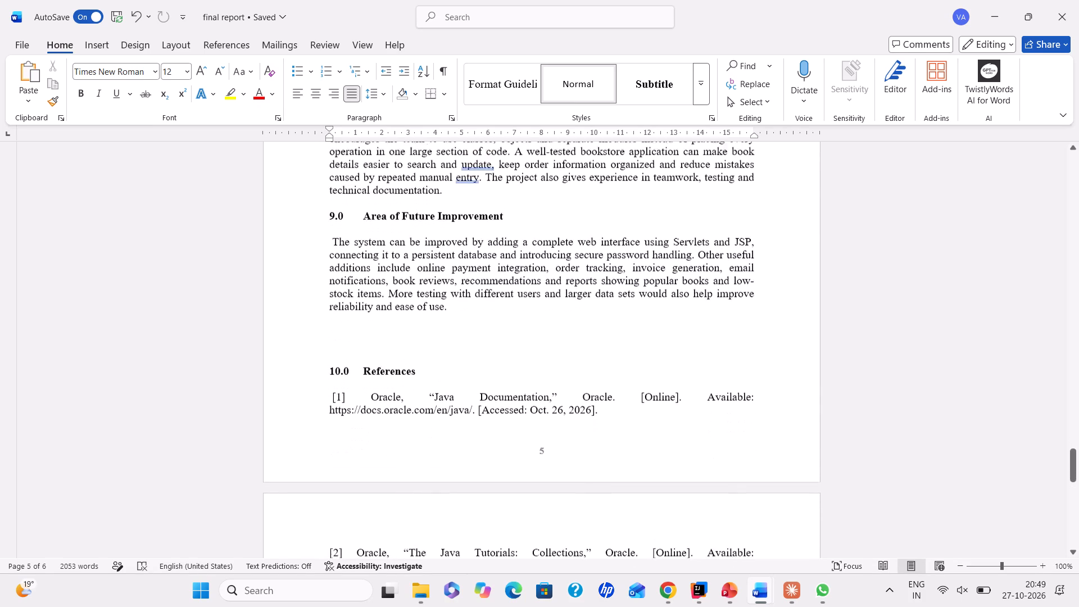
scroll(512, 395, up, 5)
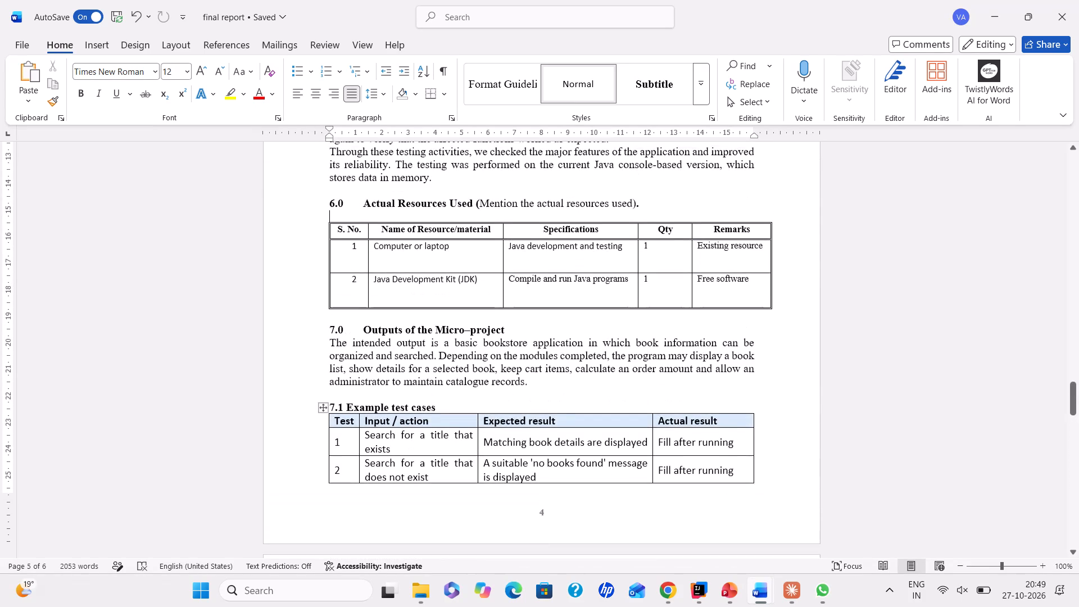
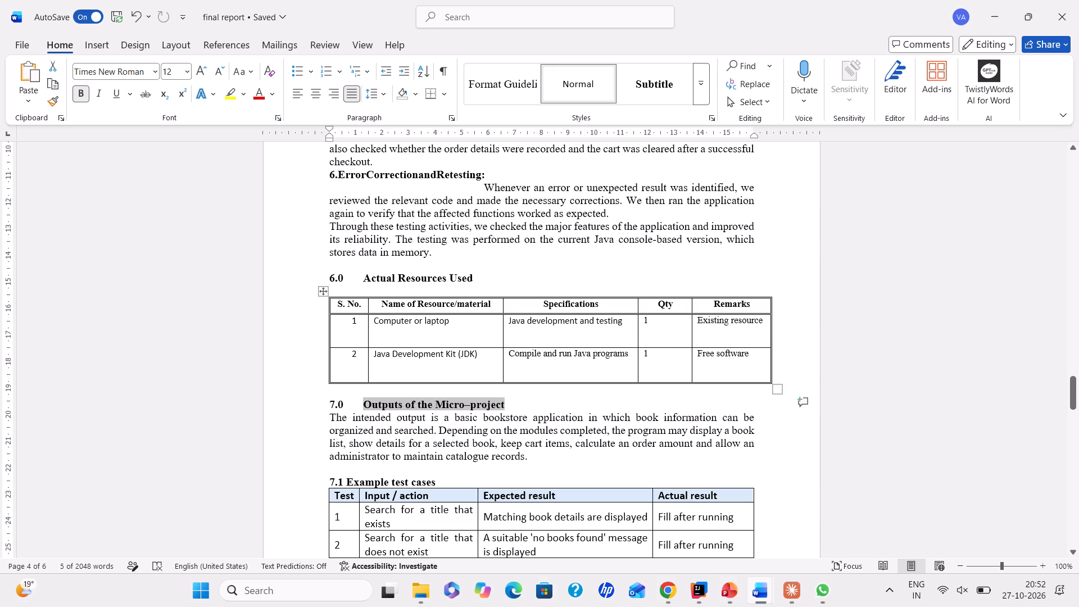
Delete the old introductory paragraph under heading 7.0 together with the 7.1 Example test cases heading and table.
scroll(337, 438, down, 2)
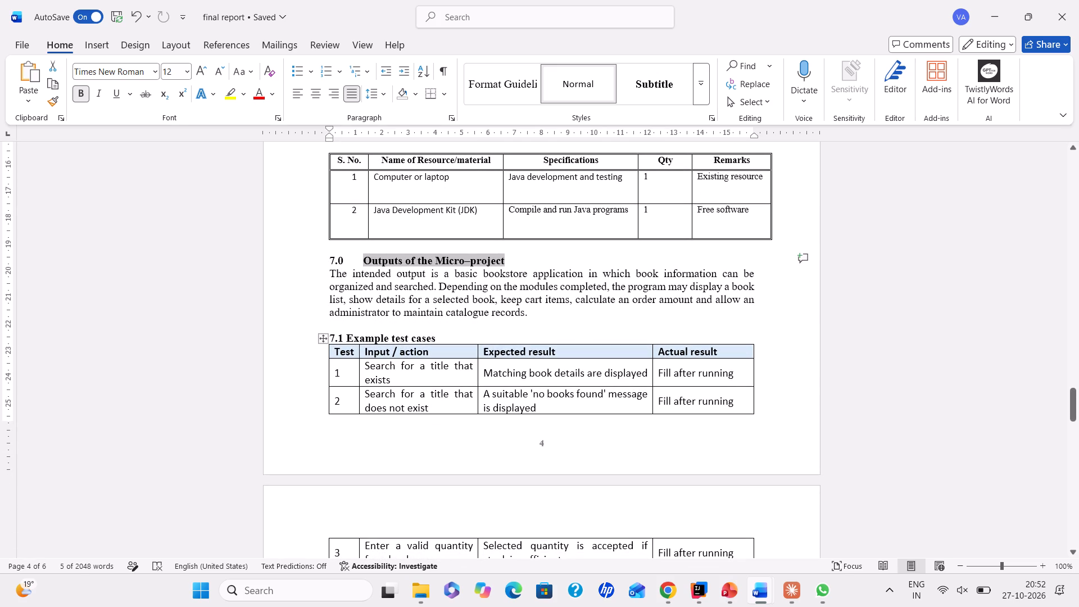
drag(328, 274, 443, 544)
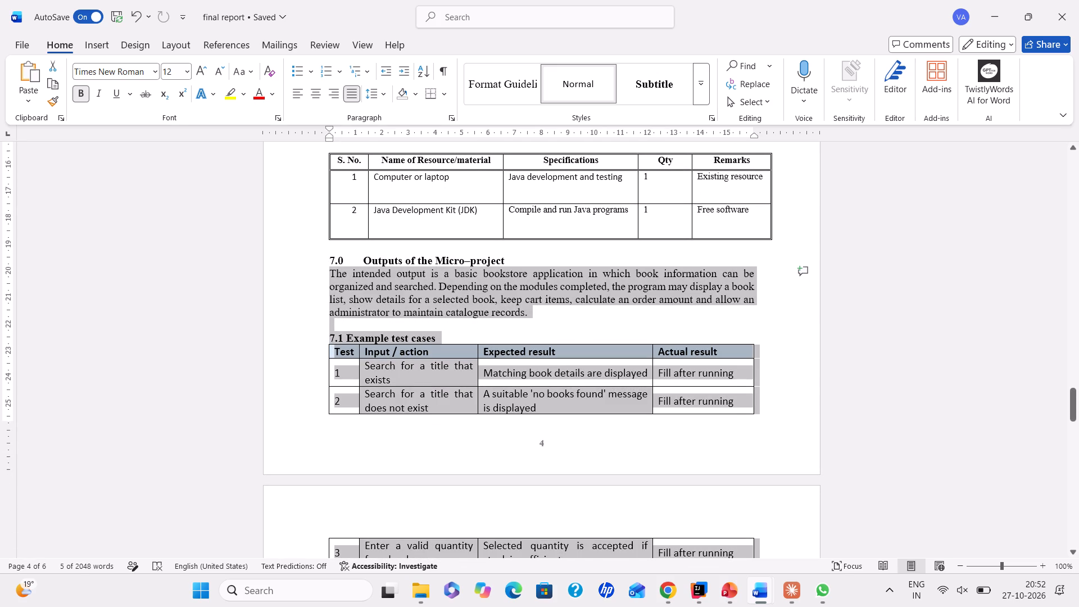
drag(443, 544, 428, 289)
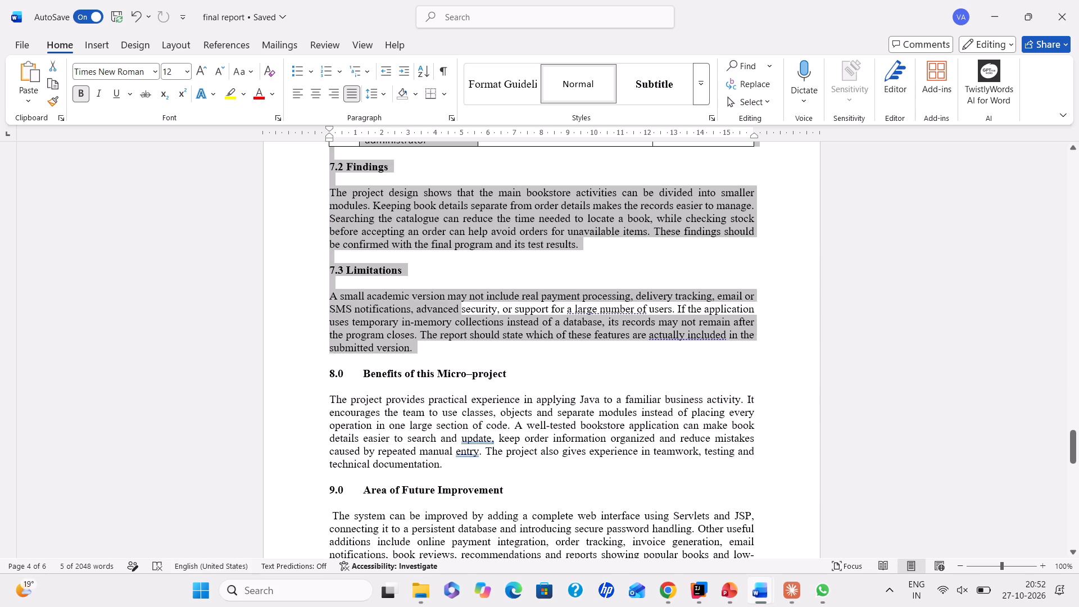
drag(428, 289, 414, 402)
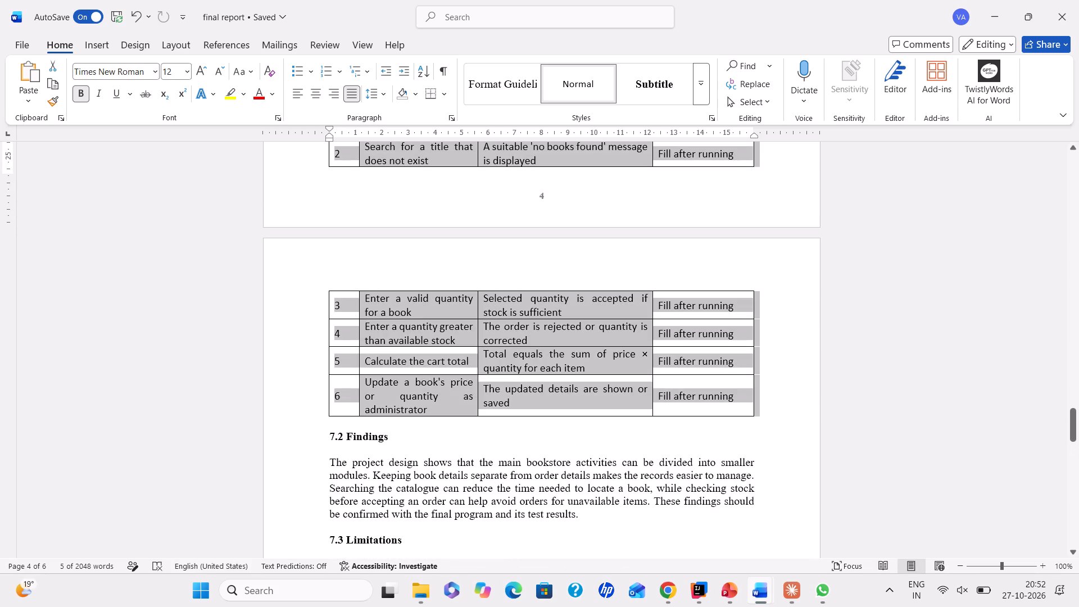
drag(414, 402, 419, 419)
key(BackSpace)
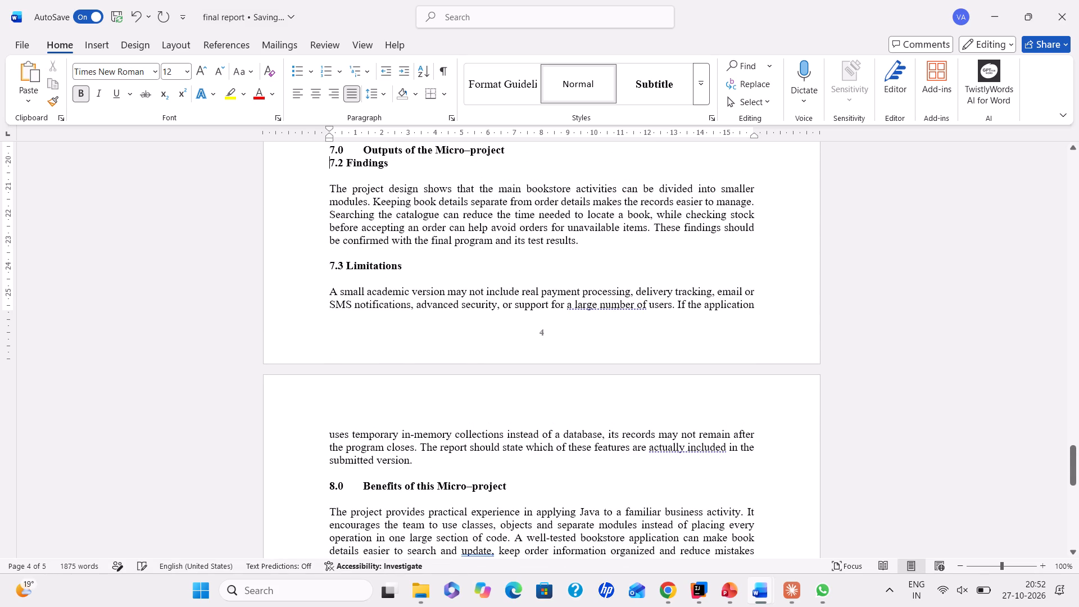
Paste the copied ChatGPT Outputs text on a new line beneath heading 7.0, before 7.2 Findings.
click(511, 153)
key(Return)
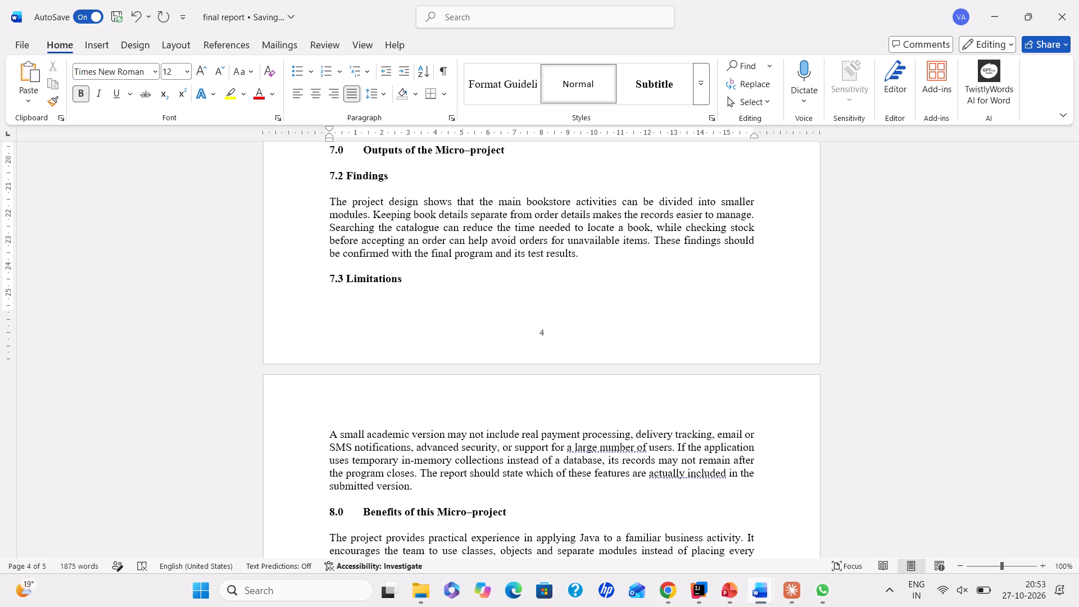
key(ctrl+v)
Delete the duplicate "Outputs of the Micro-Project" title line directly beneath heading 7.0.
scroll(511, 153, up, 1)
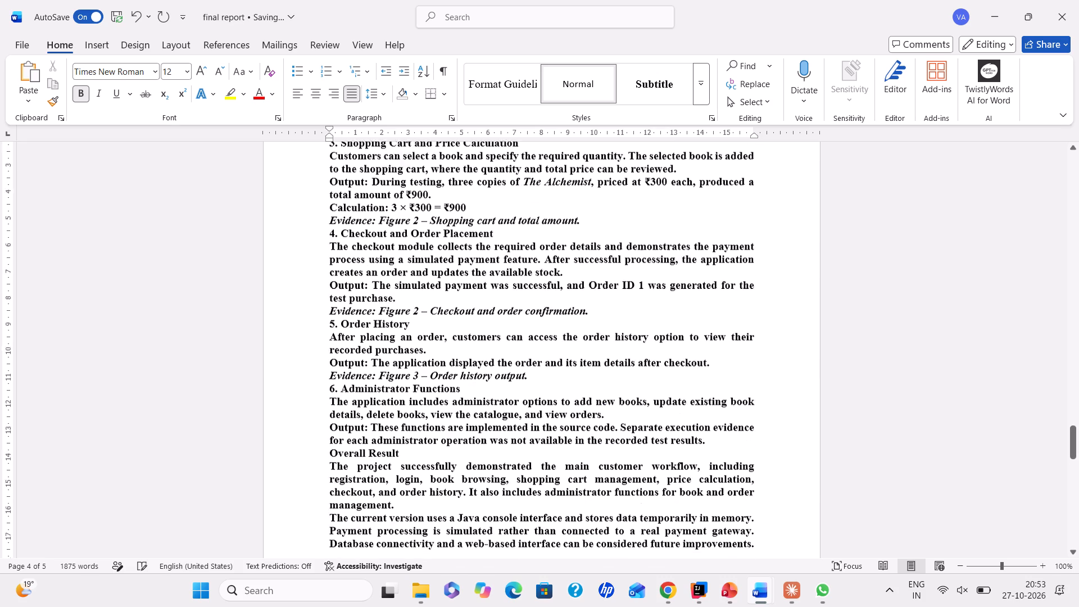
scroll(511, 153, up, 5)
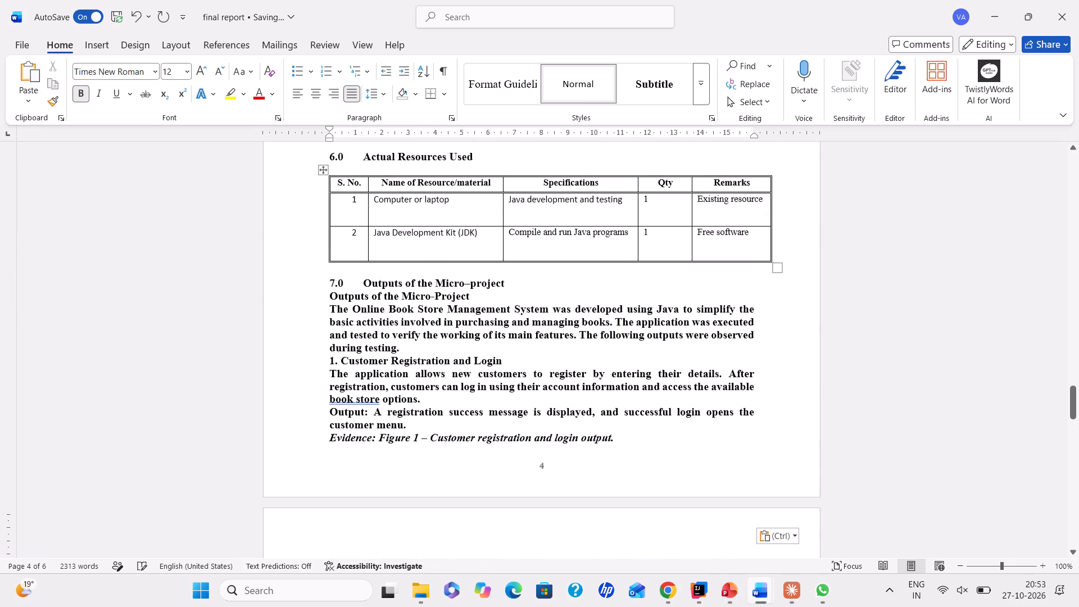
scroll(511, 153, down, 1)
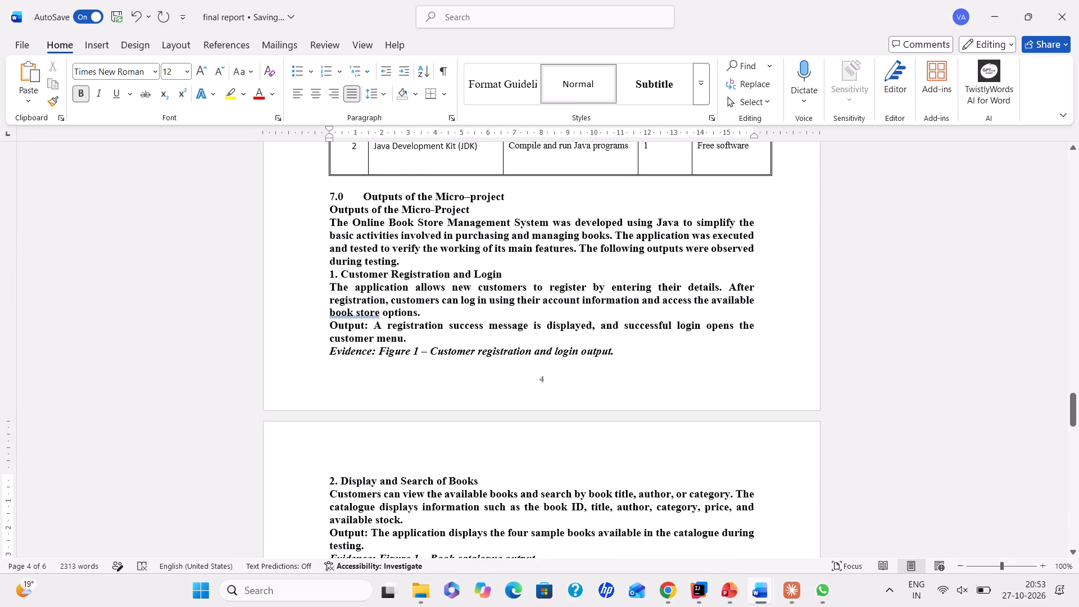
drag(329, 214, 412, 212)
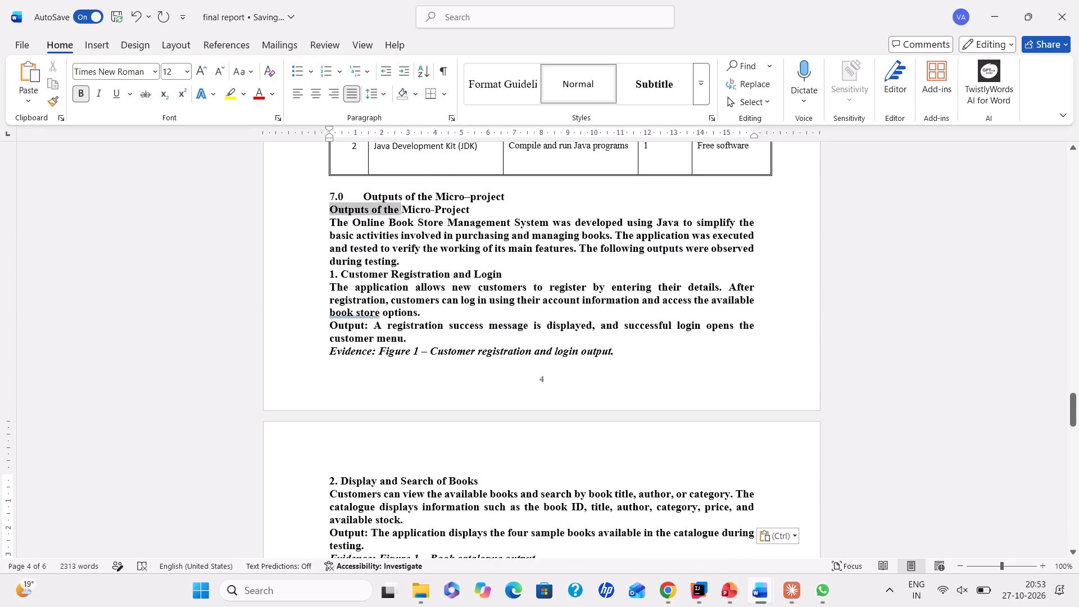
drag(412, 212, 457, 211)
key(BackSpace)
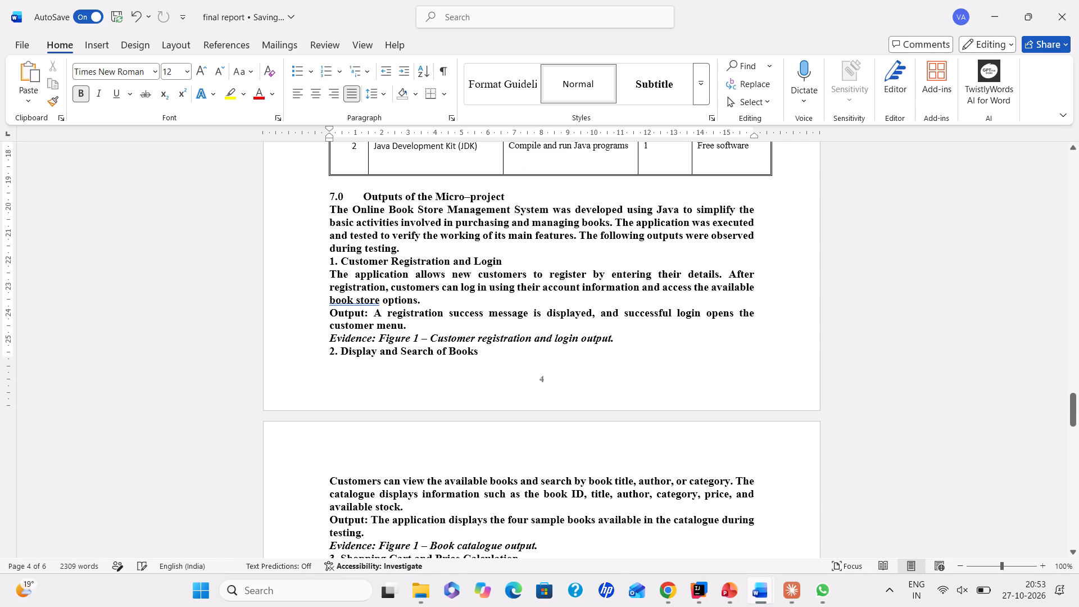
Remove bold from all the pasted section 7.0 text, from the introductory paragraph through the Overall Result paragraphs, and check the section.
drag(327, 207, 407, 402)
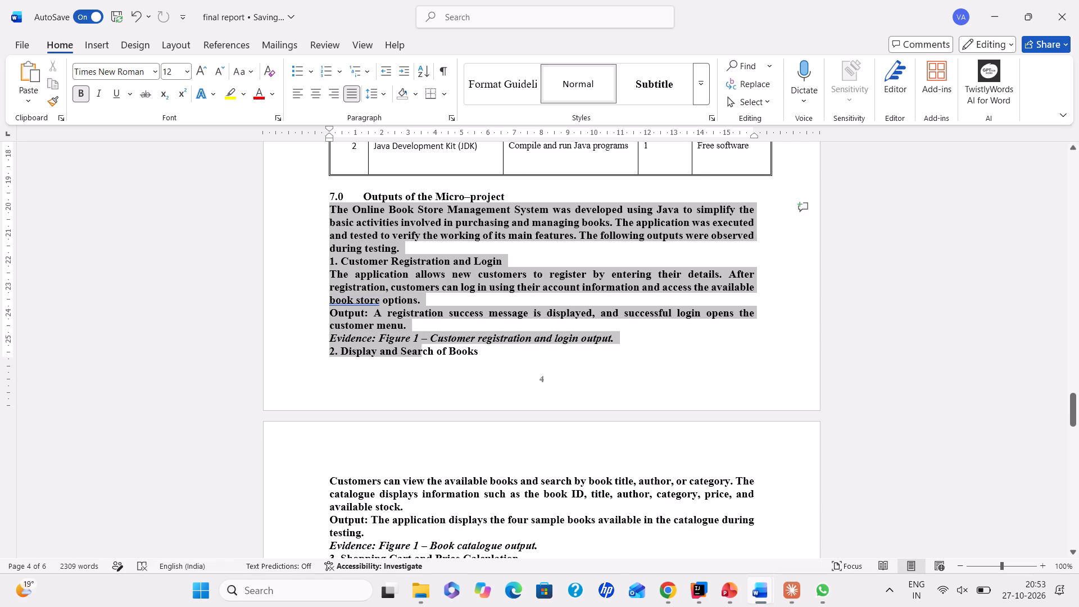
drag(407, 402, 419, 512)
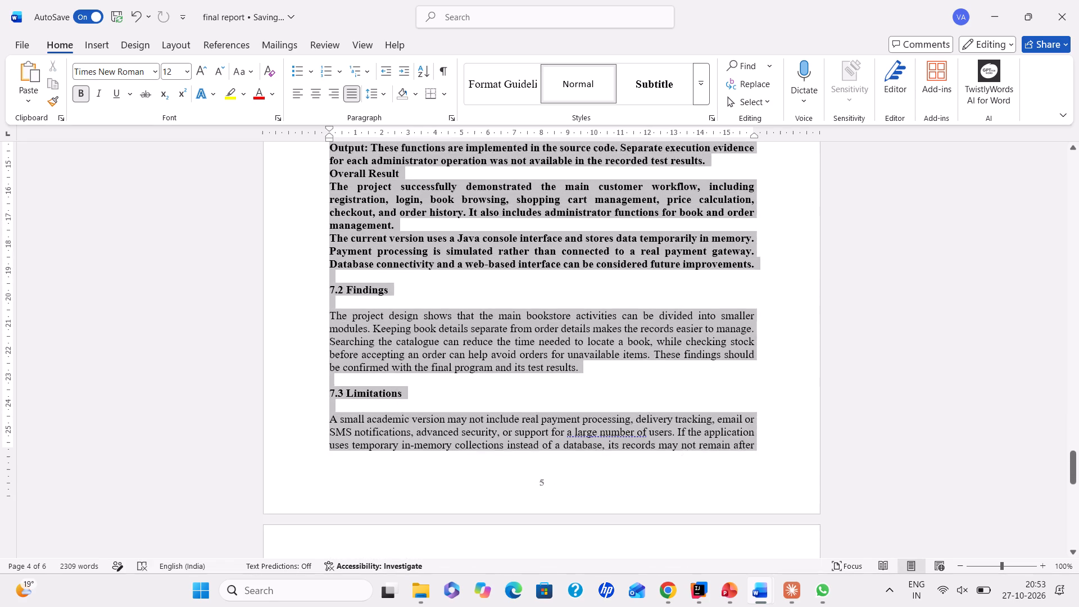
drag(419, 512, 420, 269)
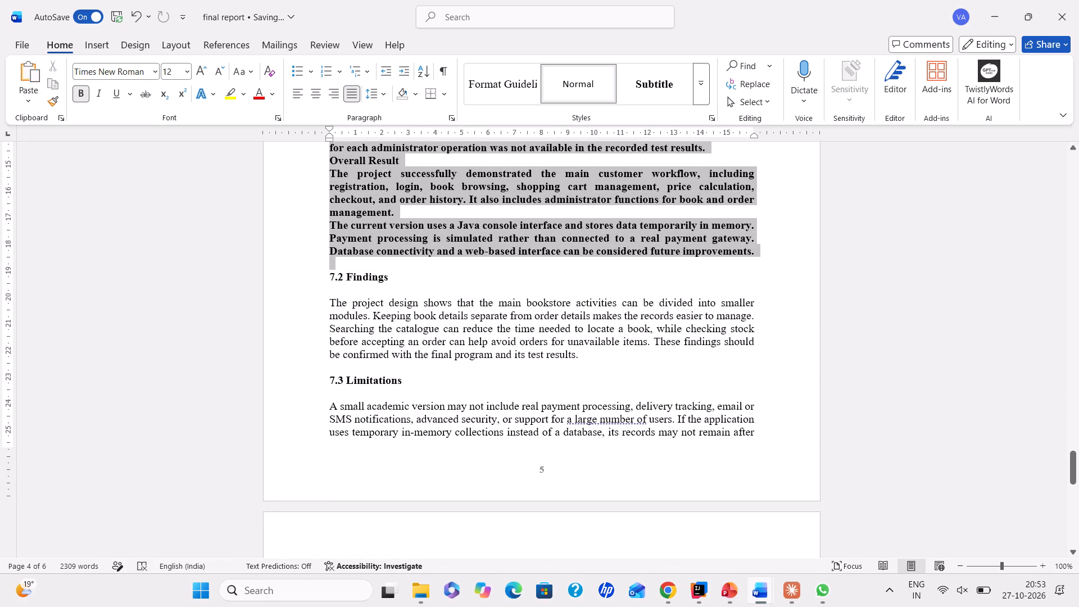
drag(420, 269, 424, 251)
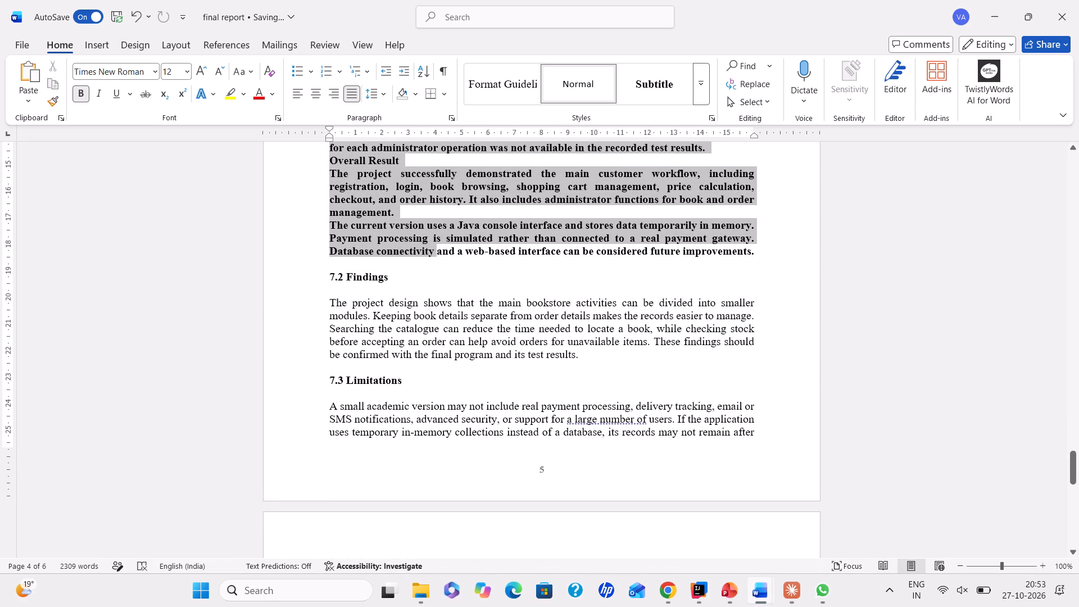
drag(424, 251, 411, 161)
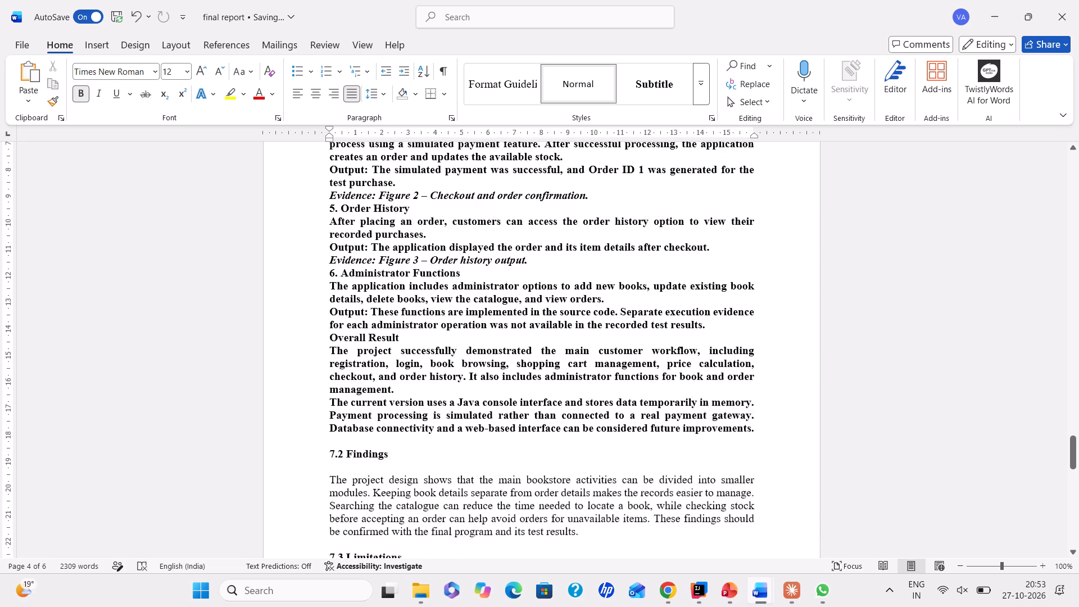
drag(411, 161, 417, 397)
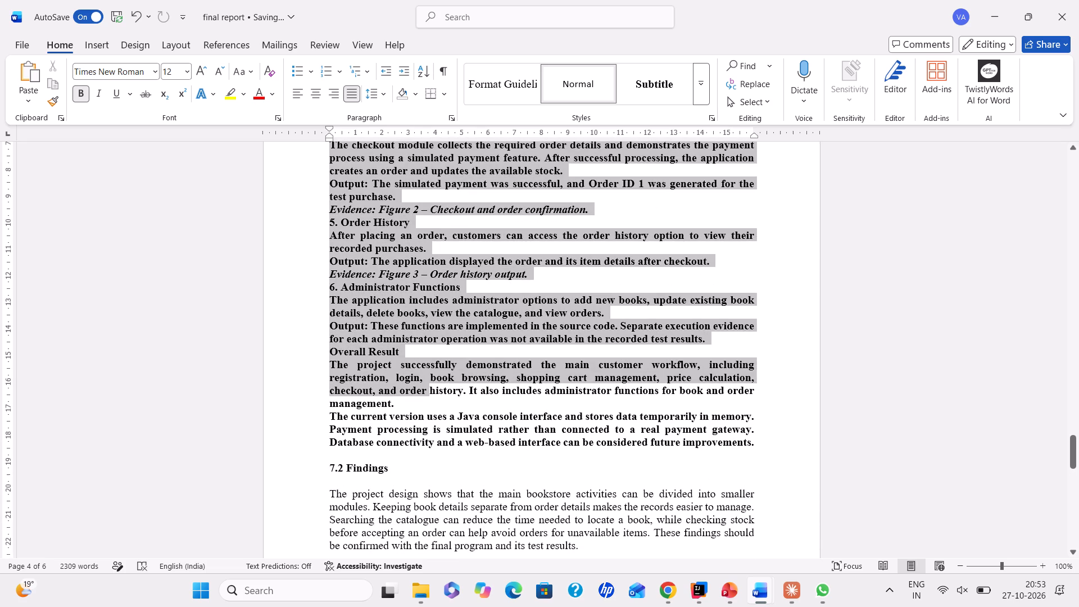
drag(417, 397, 466, 446)
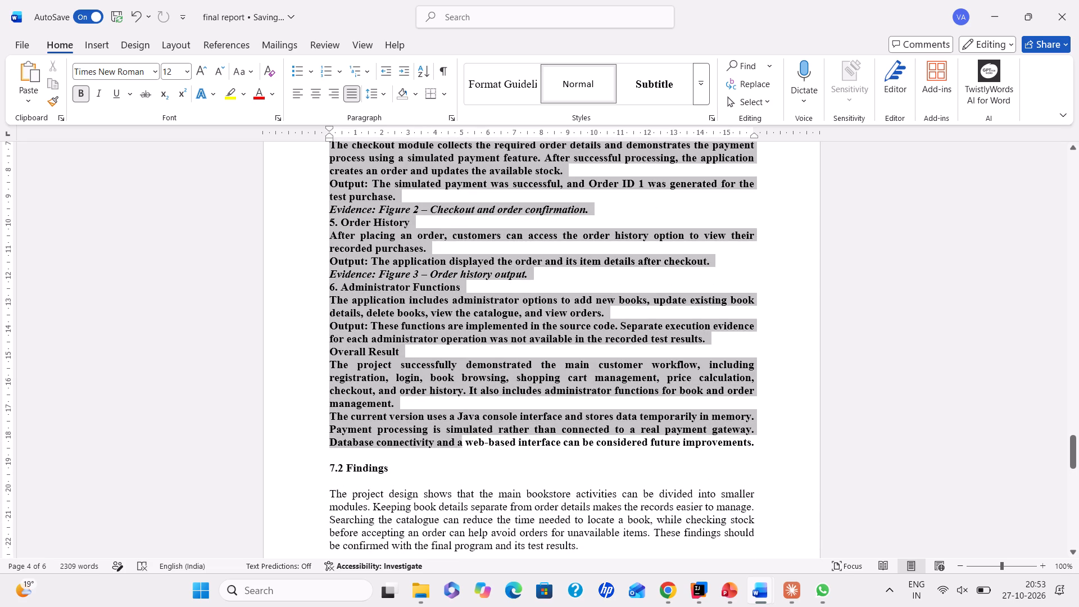
drag(466, 446, 652, 450)
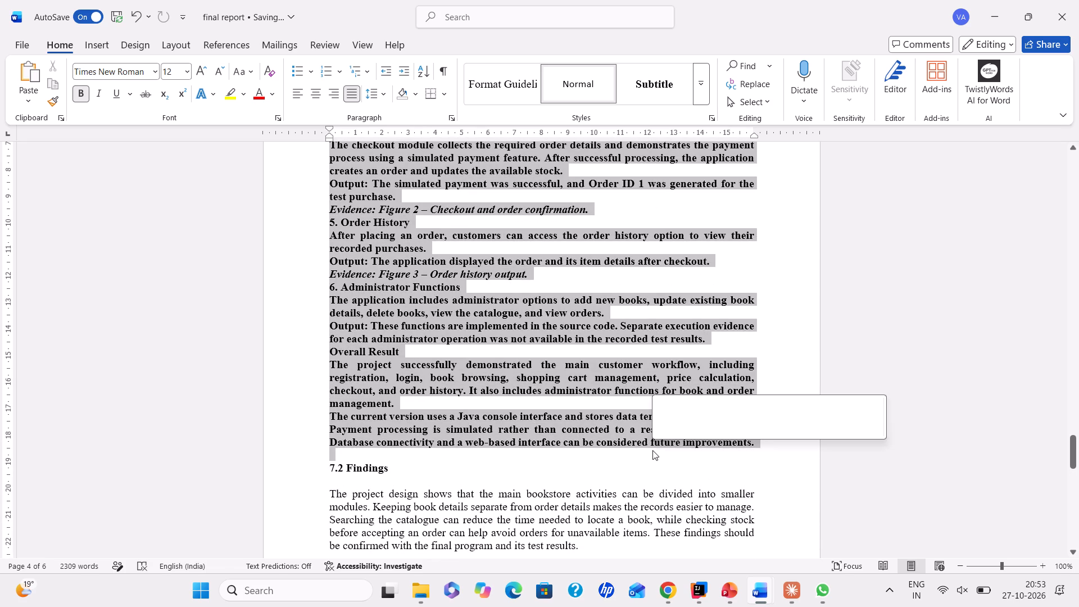
click(667, 418)
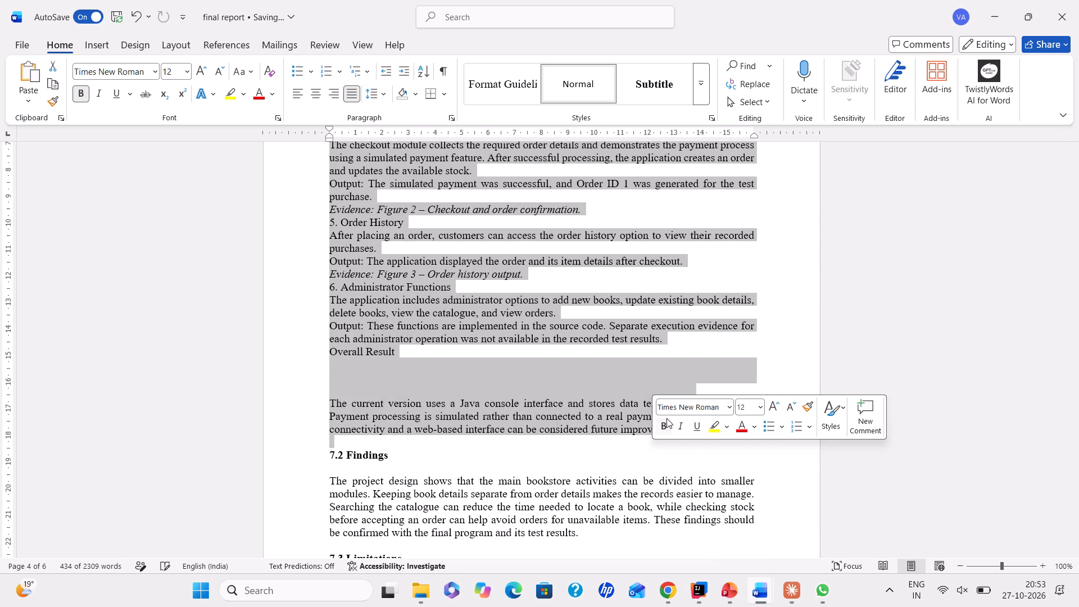
click(539, 302)
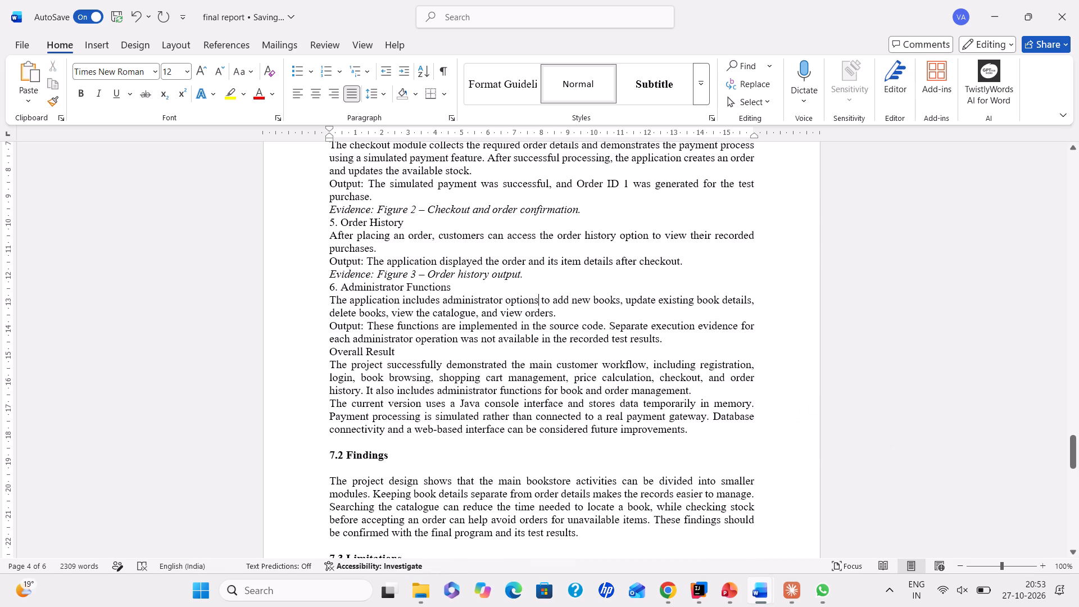
scroll(470, 272, up, 1)
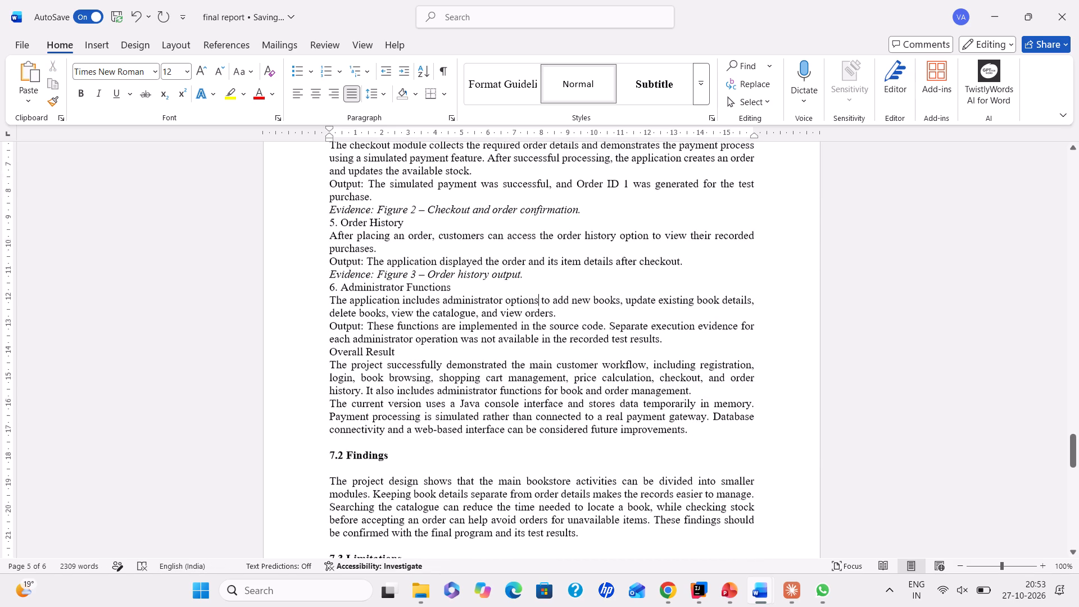
scroll(470, 272, up, 3)
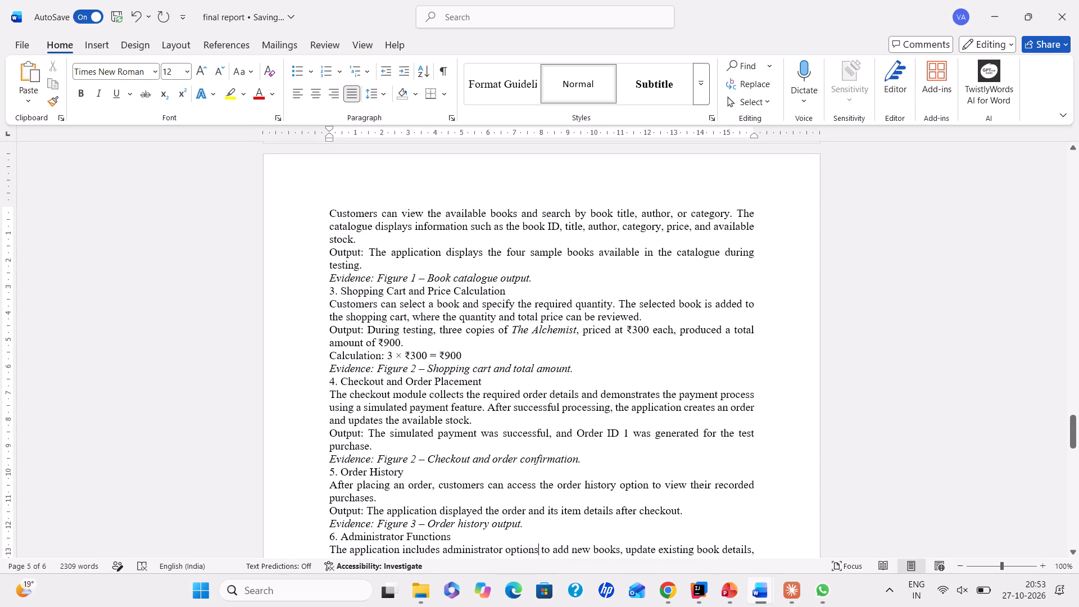
scroll(432, 277, up, 2)
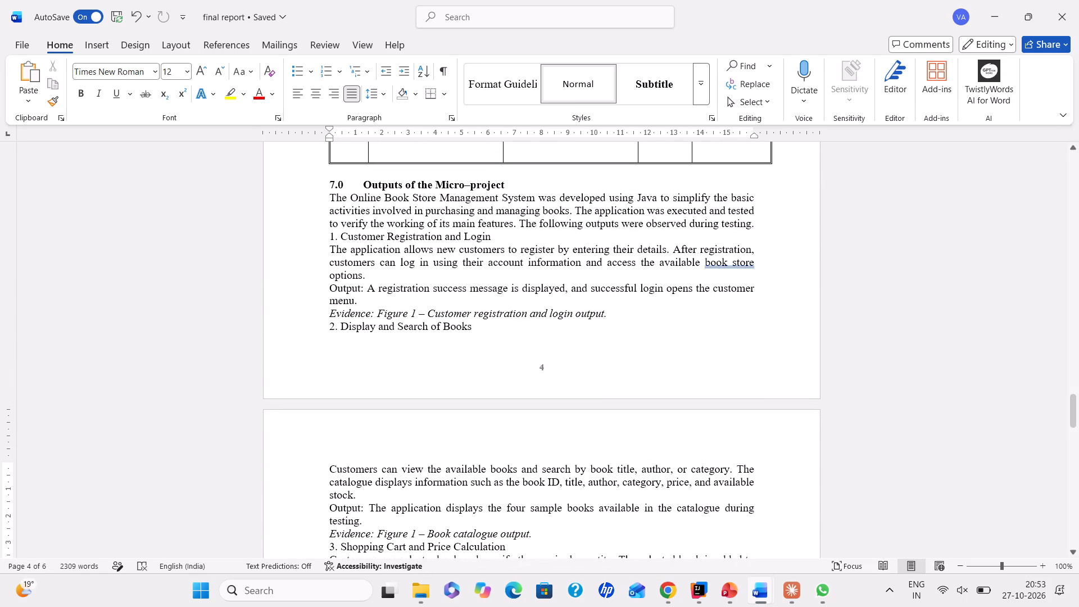
Launch the app with the K logo from the installed applications.
click(197, 600)
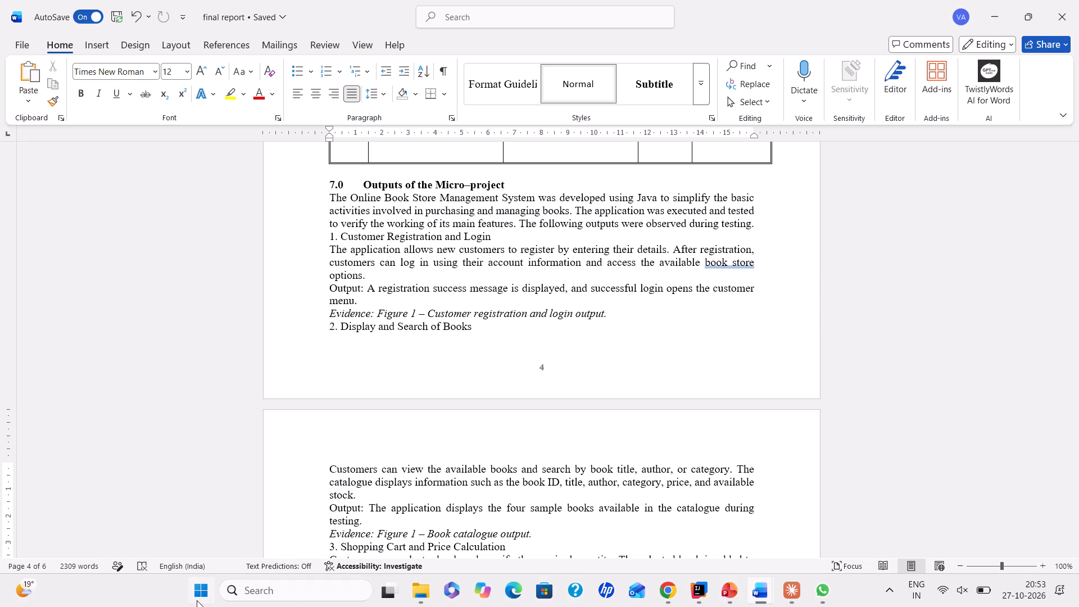
scroll(439, 514, down, 2)
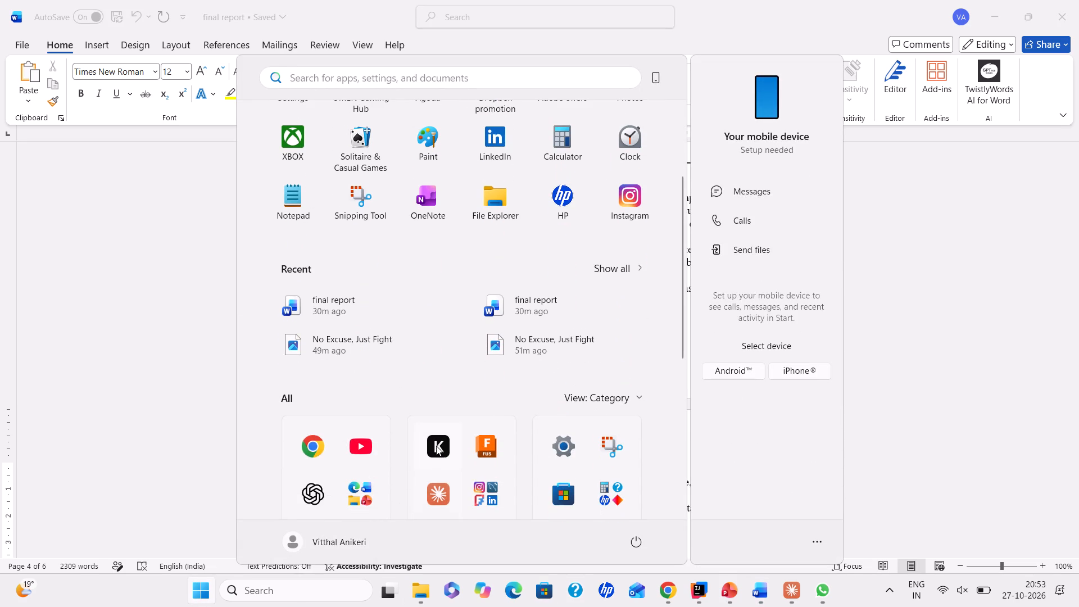
click(437, 445)
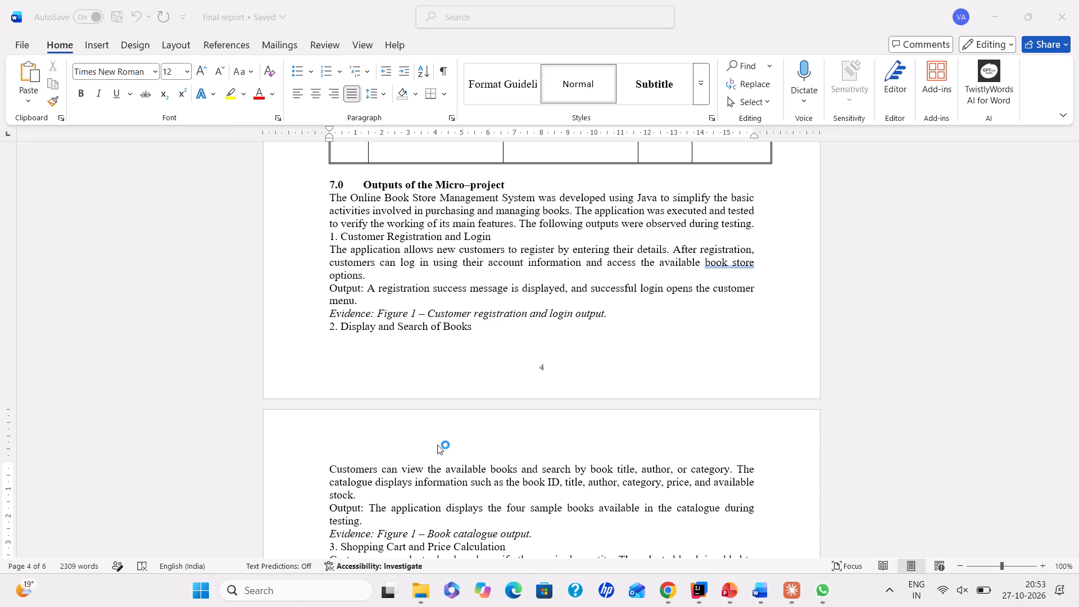
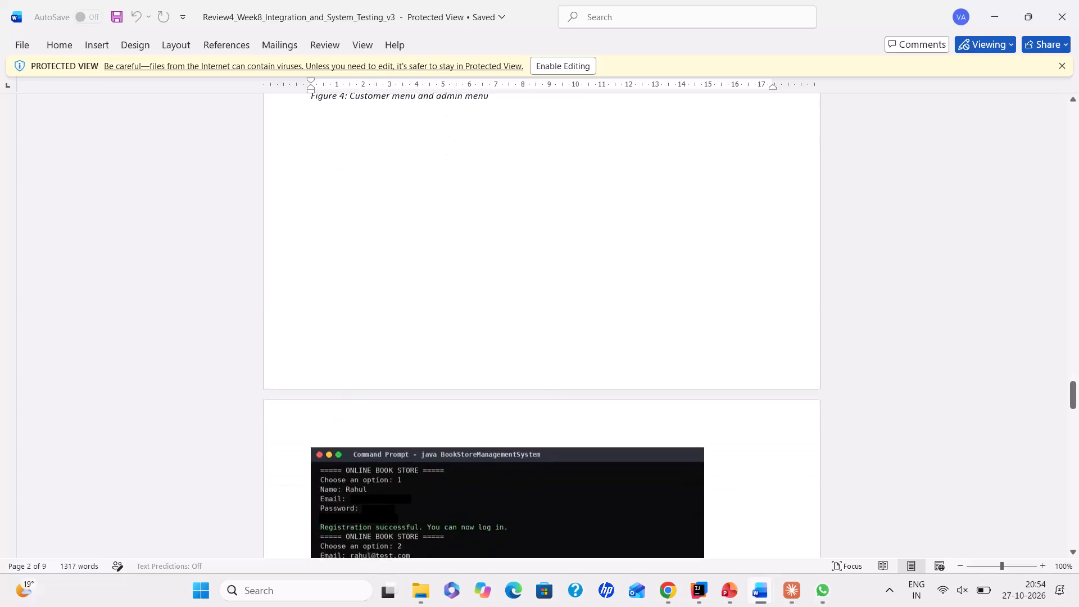
Look back through the console output figures in the Review4 integration and system testing document, and minimize the open review document windows.
scroll(564, 324, up, 2)
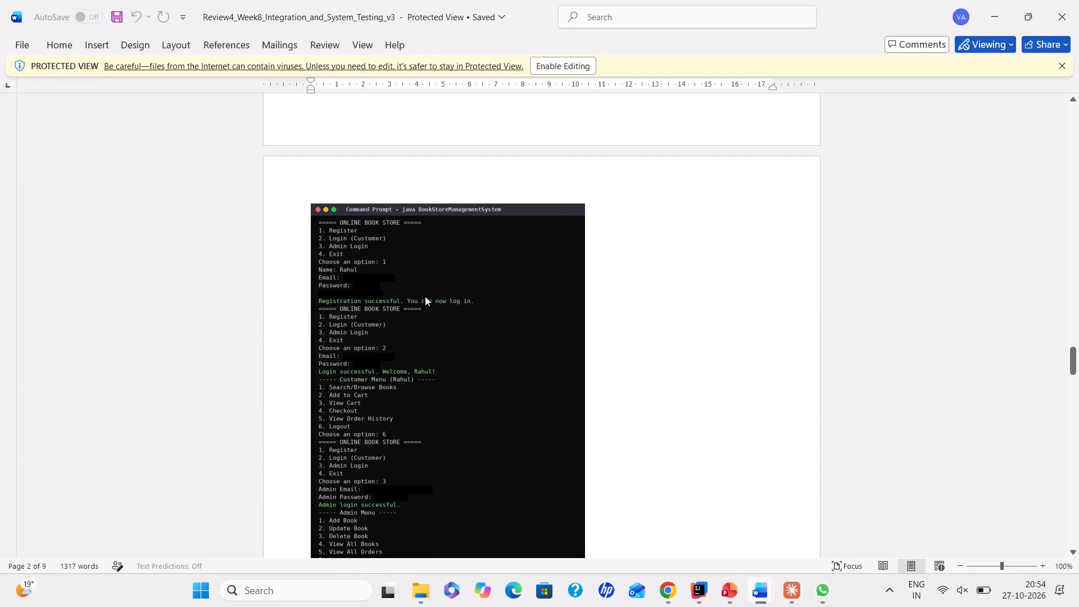
scroll(425, 296, up, 4)
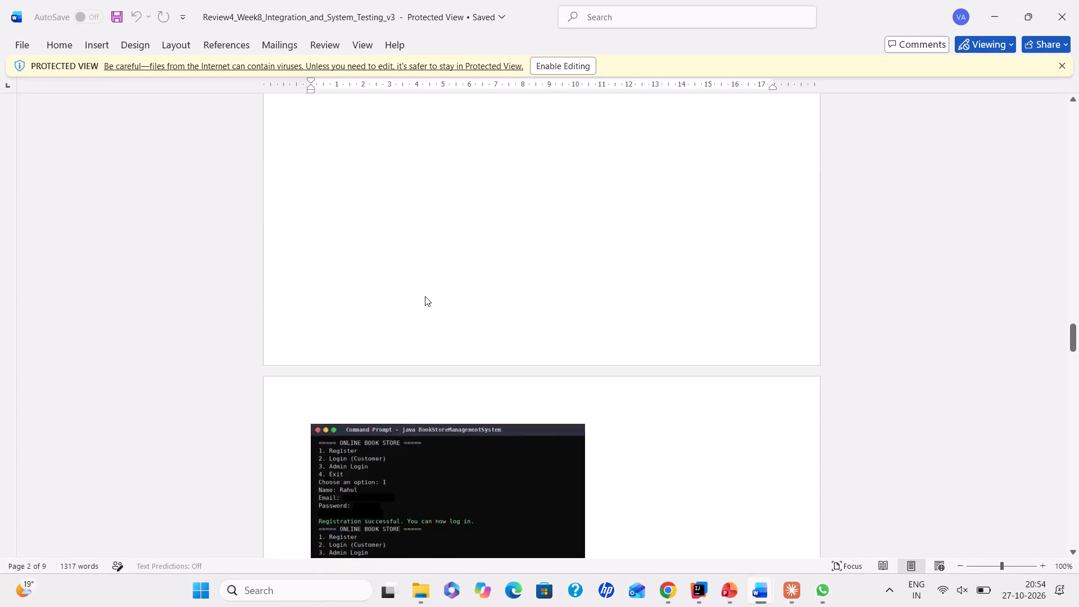
scroll(425, 296, up, 4)
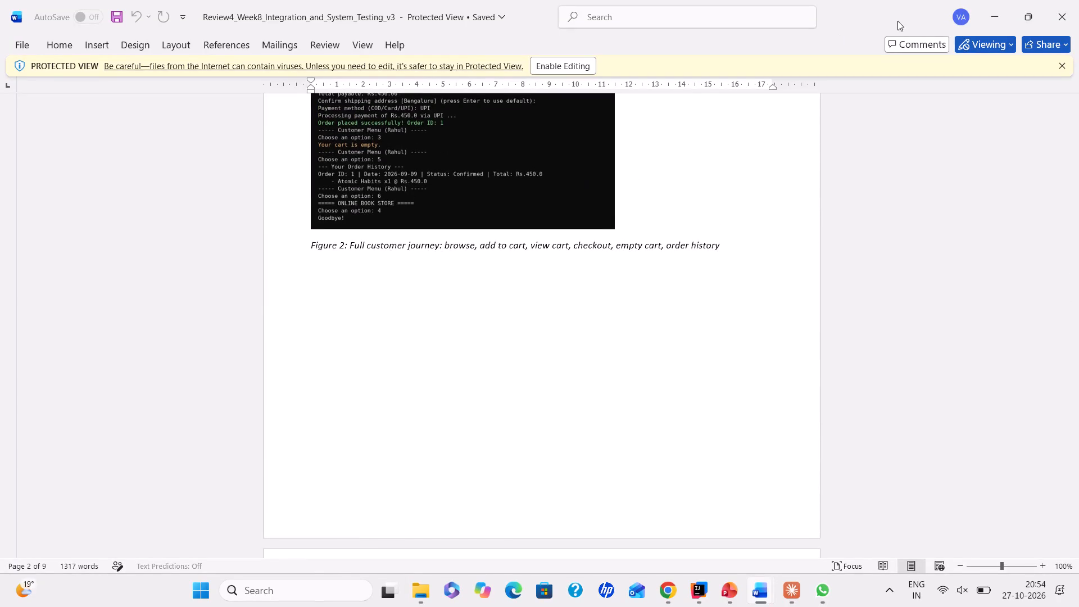
click(996, 10)
click(996, 10)
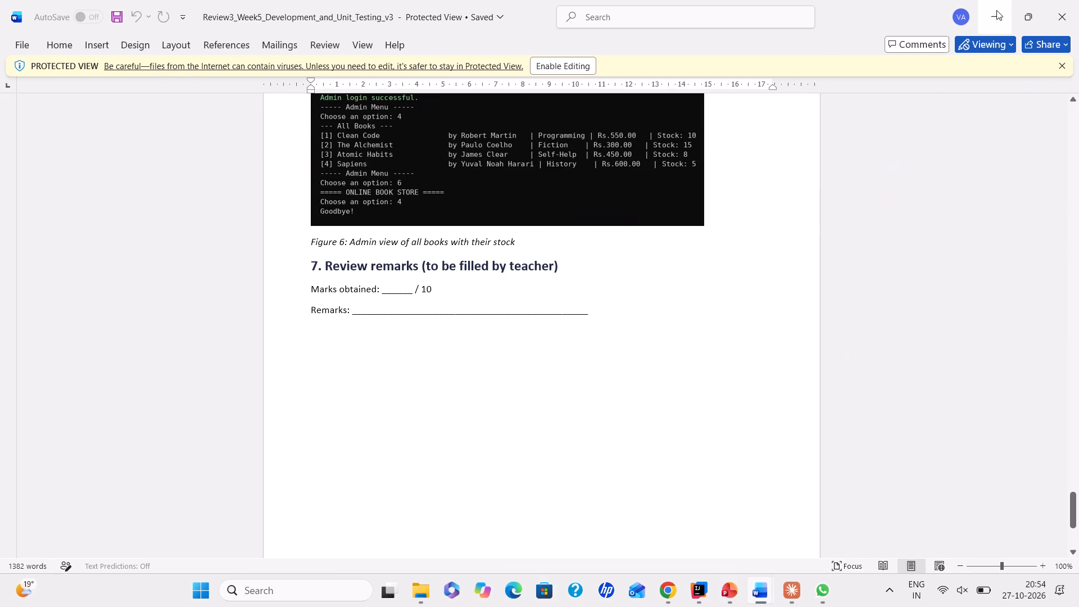